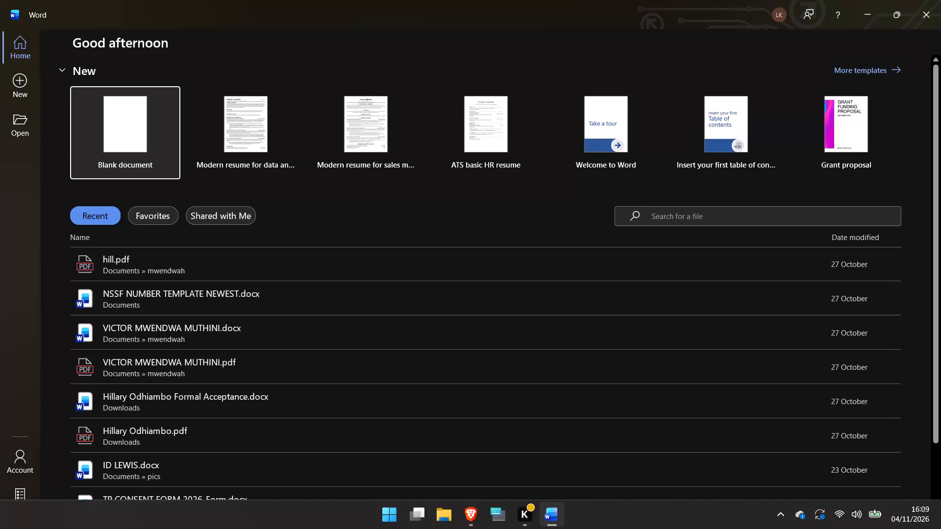
Create a new document from the "Modern resume for data analyst" template.
scroll(221, 280, "down", 4)
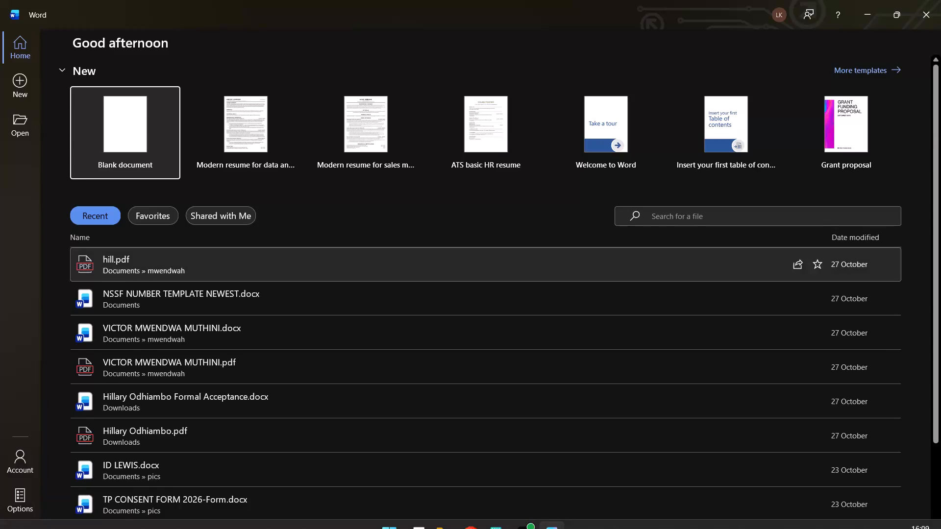
scroll(221, 280, "down", 1)
scroll(221, 280, "up", 4)
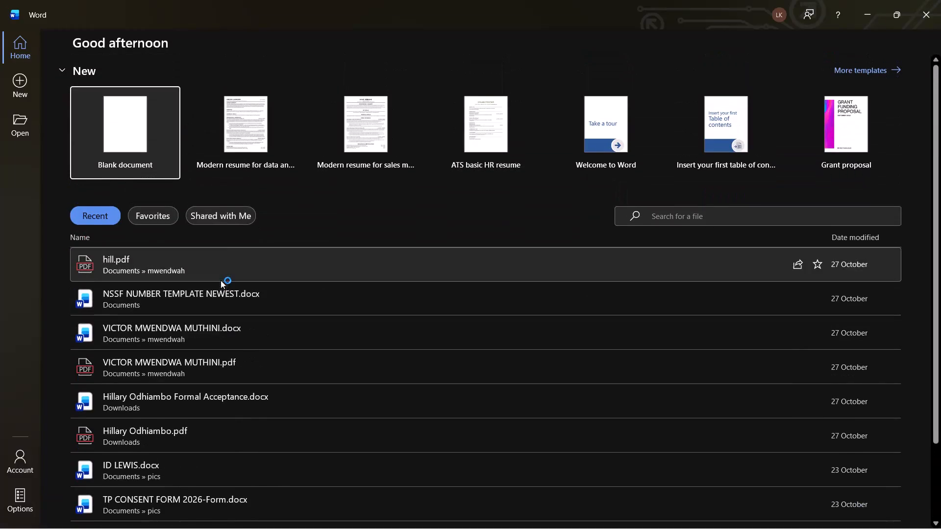
left_click(260, 128)
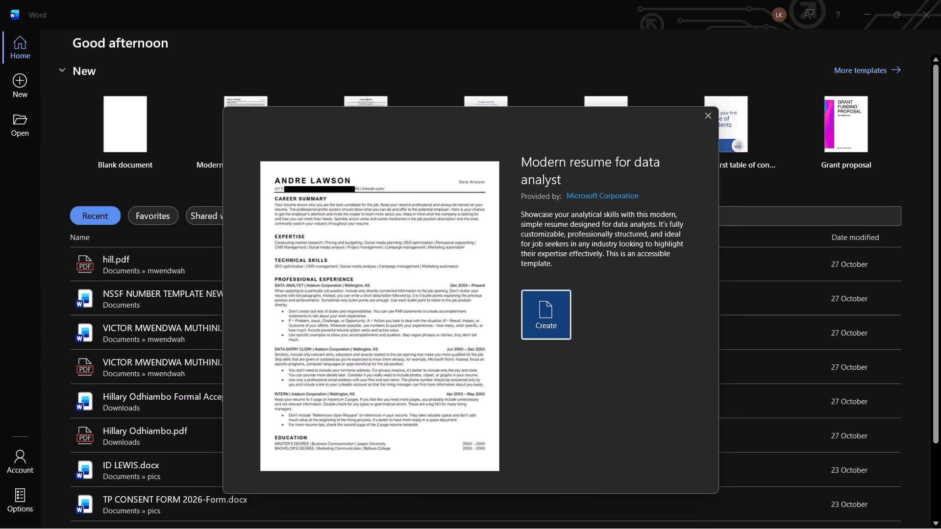
left_click(545, 314)
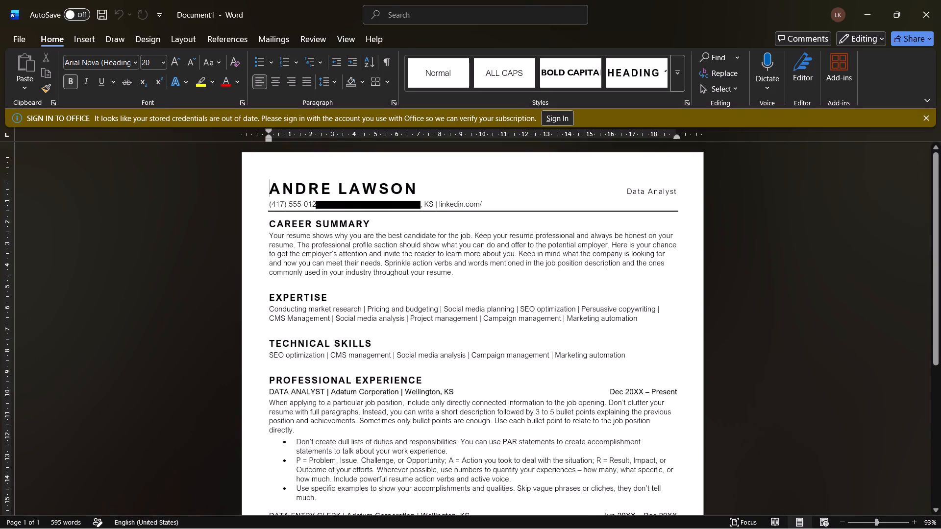
Dismiss the Office sign-in notice above the document.
left_click(421, 260)
left_click(421, 260)
left_click(926, 114)
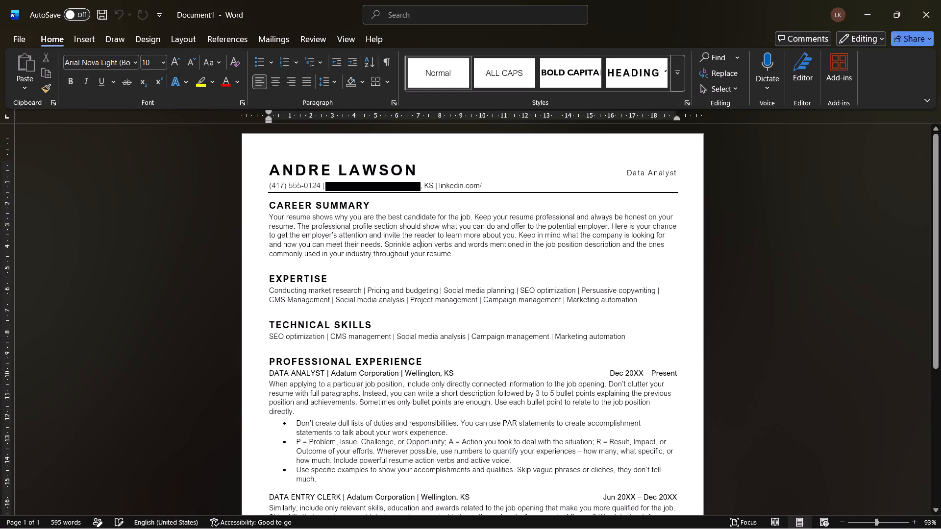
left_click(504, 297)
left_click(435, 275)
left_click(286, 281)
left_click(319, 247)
Increase the font size of the paragraph under Career Summary to 12.
left_click_drag(473, 259, 258, 215)
left_click(176, 63)
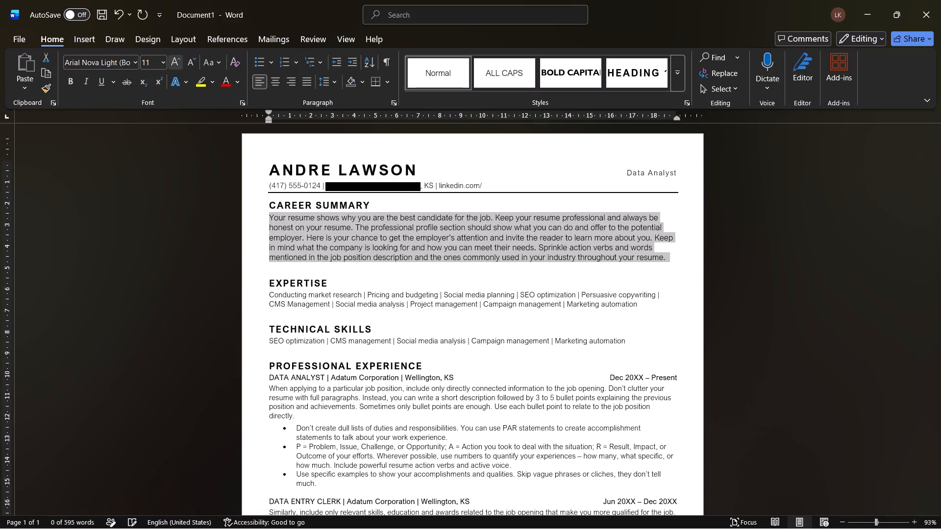
left_click(176, 63)
left_click(387, 247)
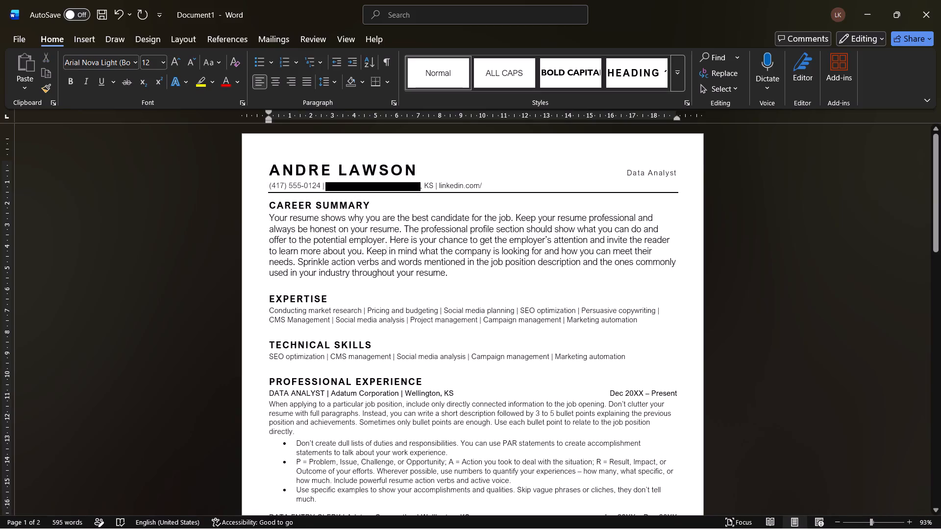
left_click(412, 257)
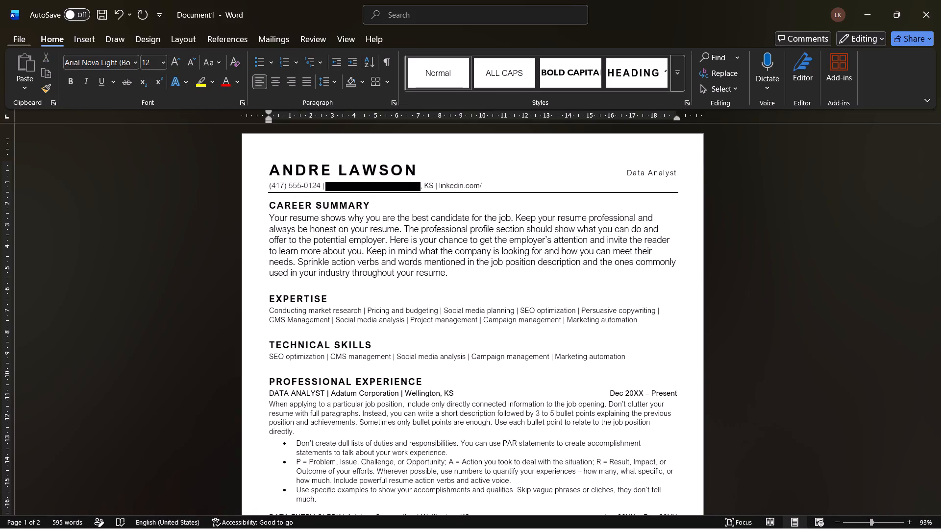
Show the Resumes and Cover Letters category of online templates for a new document.
left_click(17, 35)
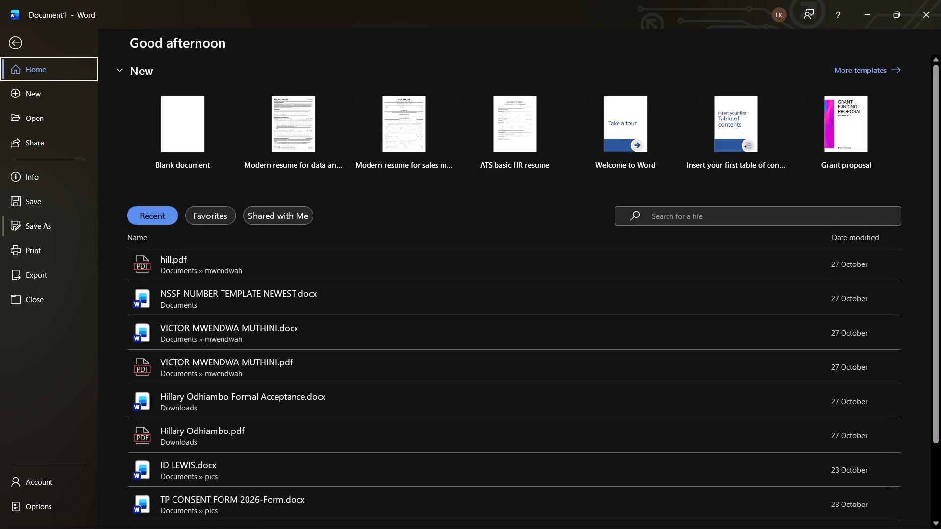
left_click(41, 103)
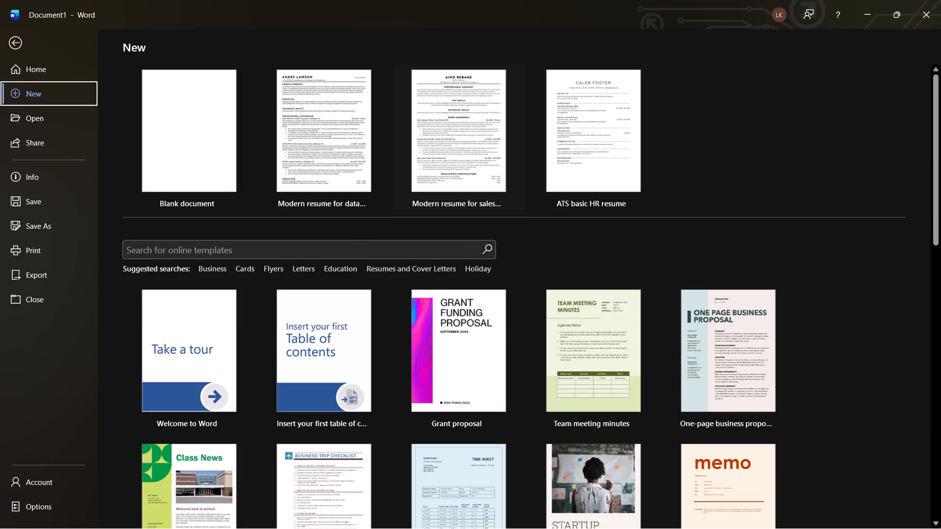
left_click(381, 270)
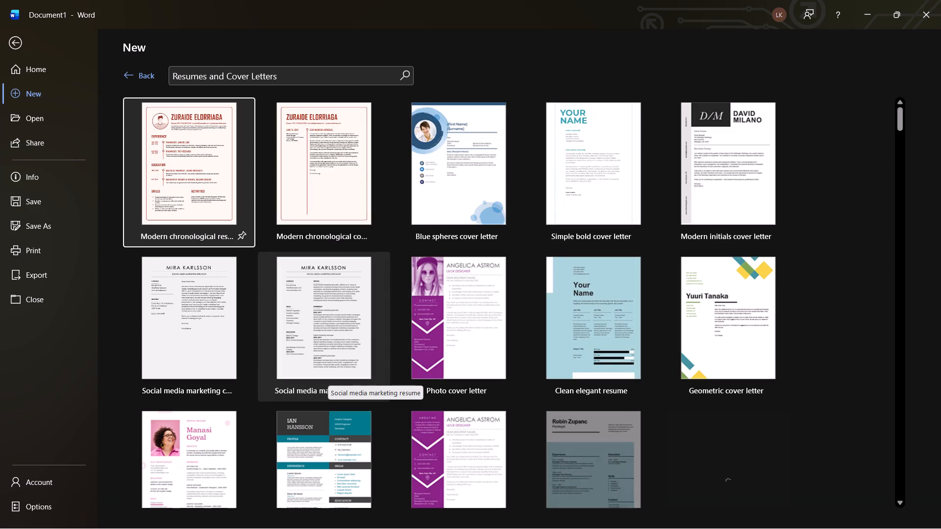
Look through the resume and cover letter templates for a suitable resume design.
scroll(332, 369, "down", 8)
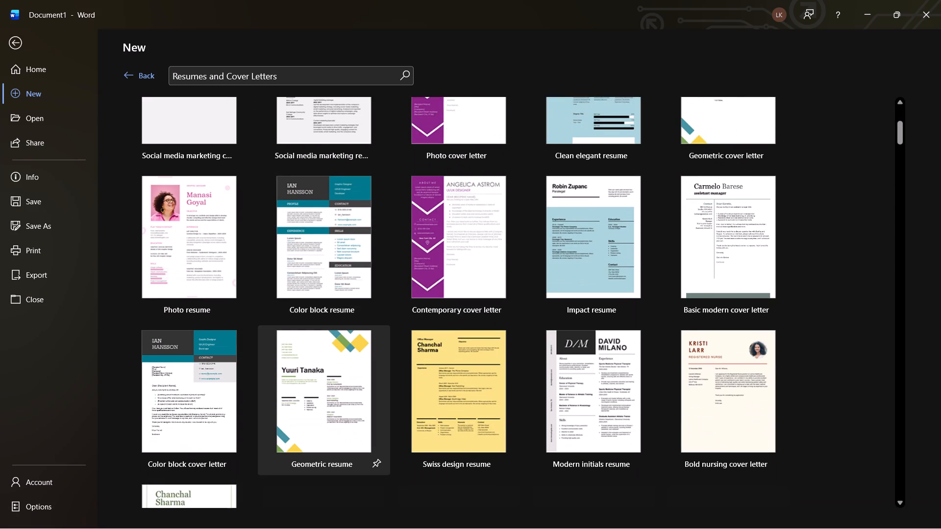
scroll(331, 368, "down", 13)
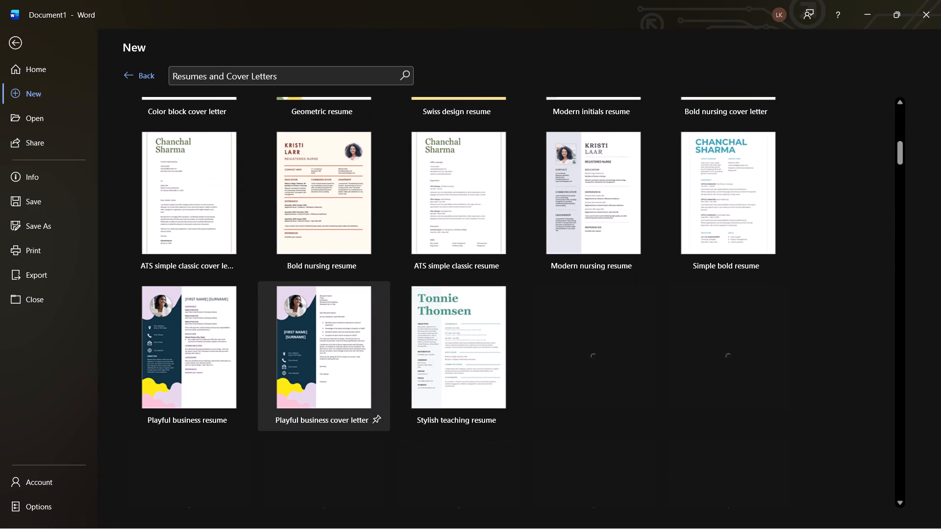
scroll(331, 368, "down", 9)
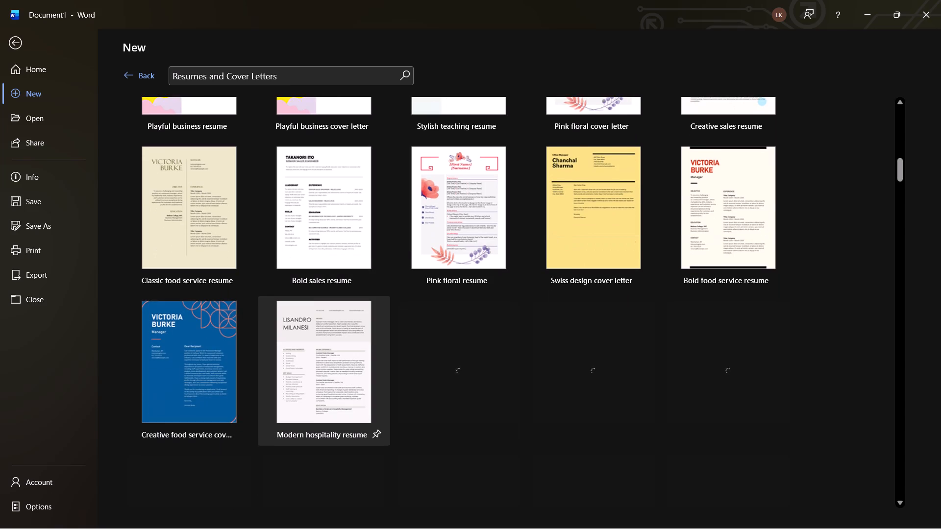
scroll(331, 368, "down", 7)
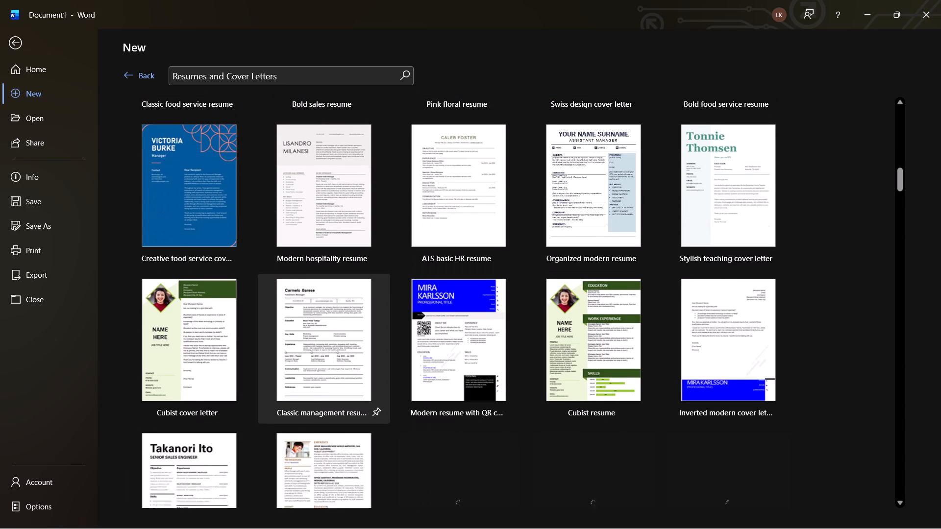
scroll(330, 366, "down", 8)
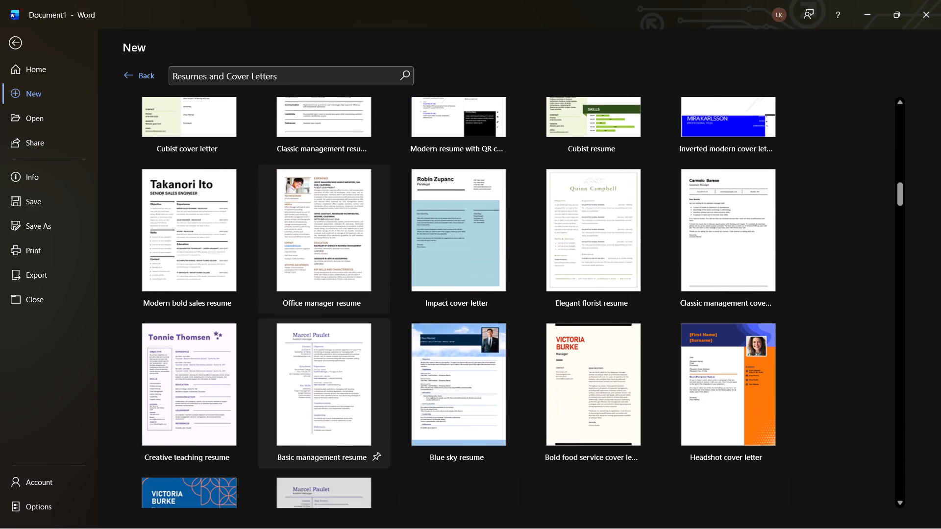
scroll(330, 366, "down", 9)
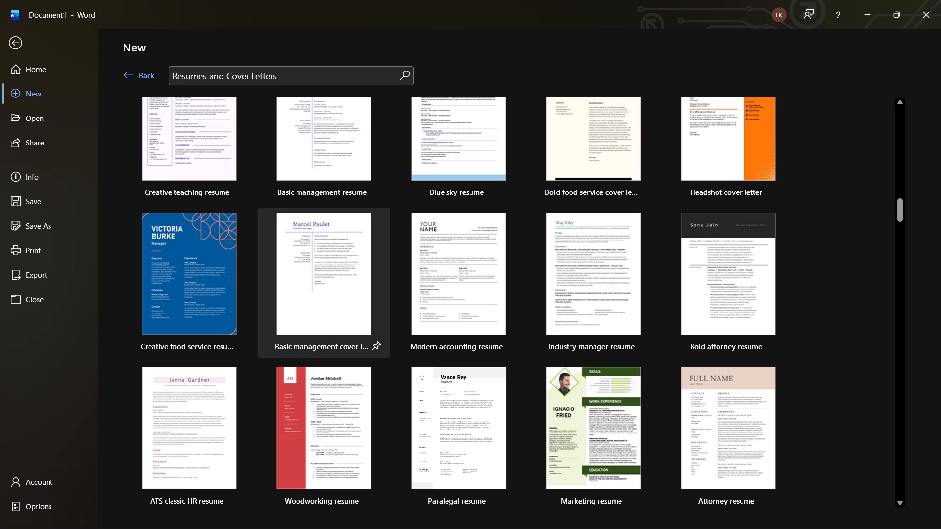
Preview the resume templates one after another from Industry manager resume to ATS Bold accounting resume, and close the preview.
left_click(570, 296)
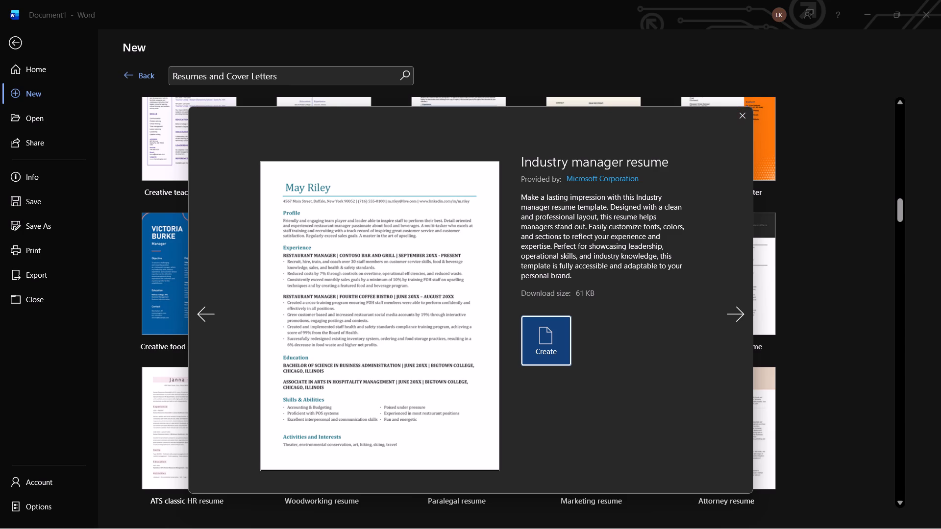
left_click(739, 320)
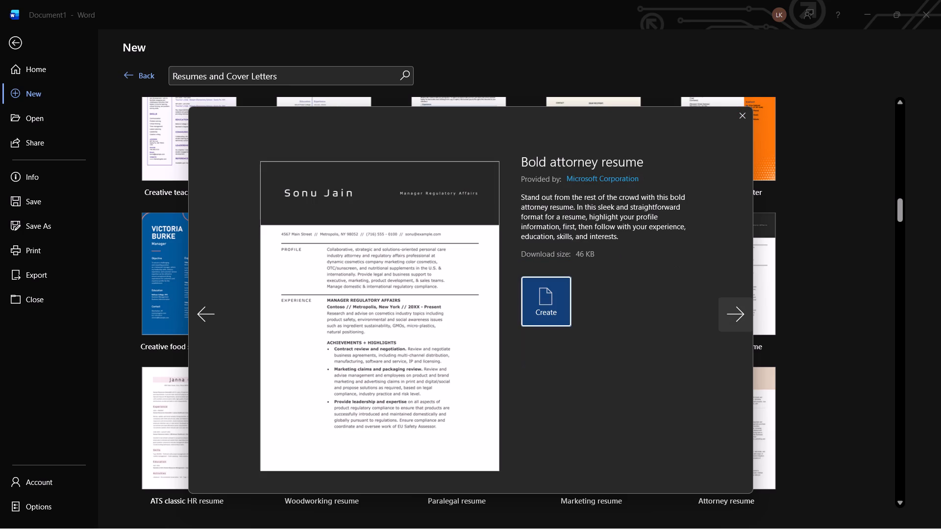
left_click(739, 320)
left_click(739, 320)
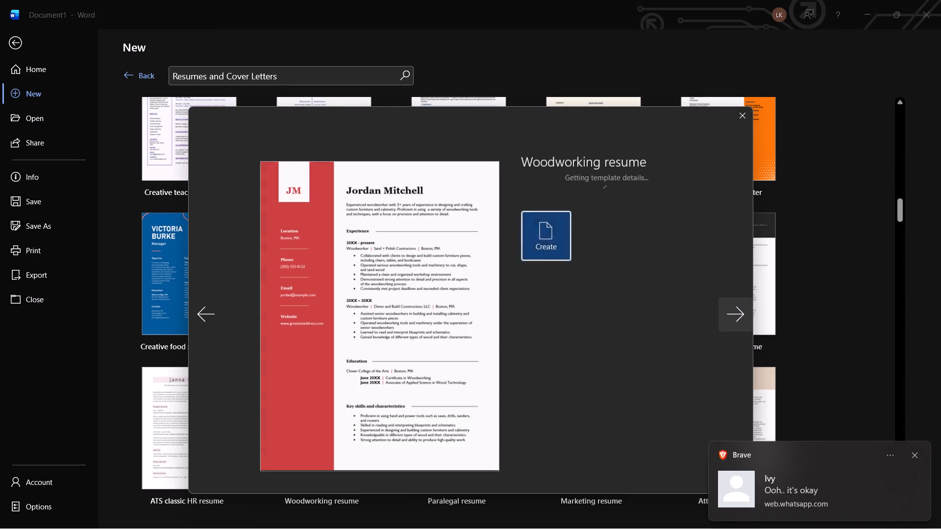
left_click(739, 320)
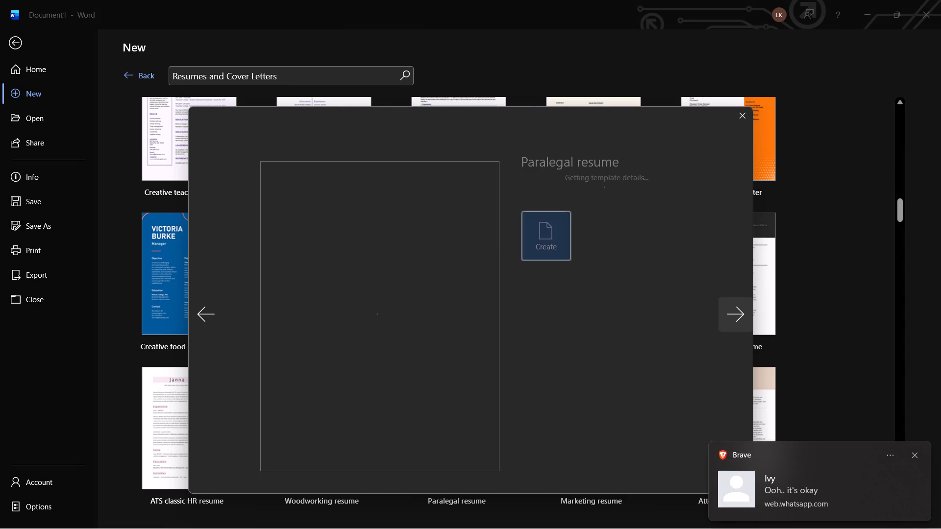
left_click(739, 320)
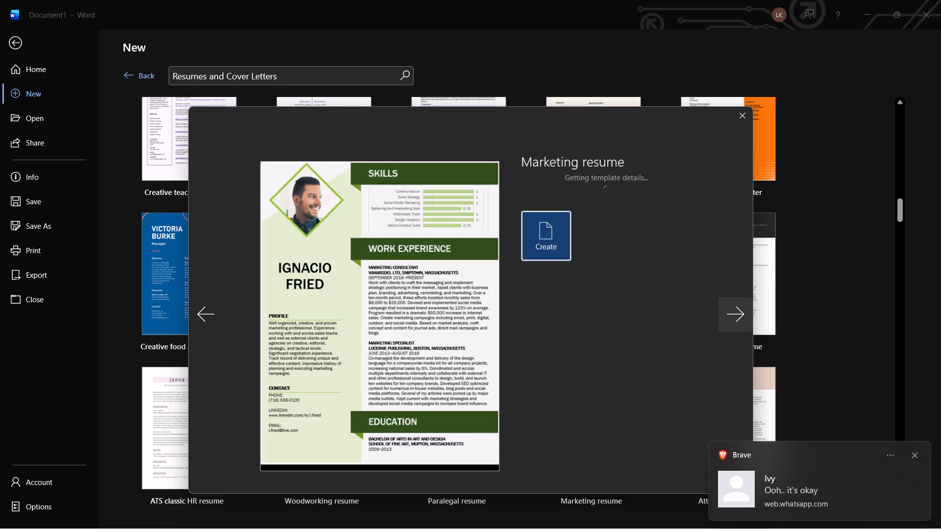
left_click(739, 320)
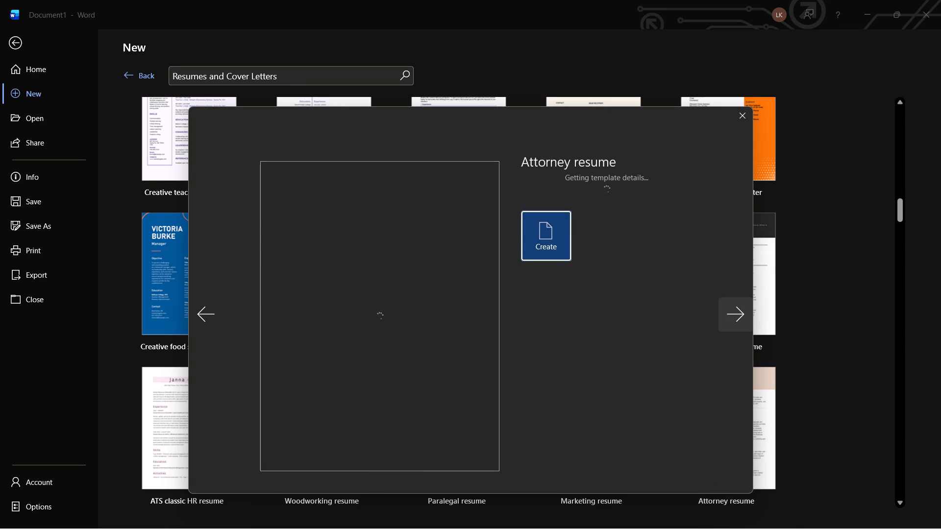
left_click(739, 320)
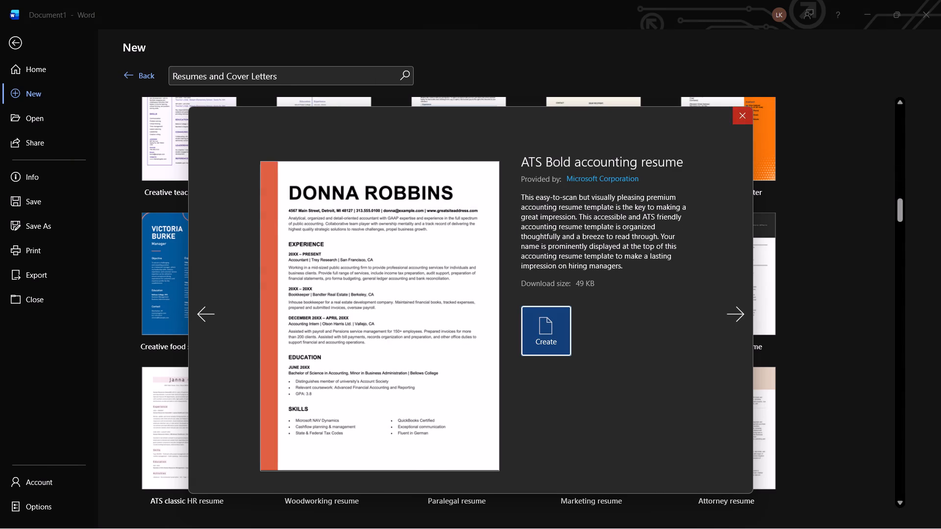
left_click(744, 114)
Look further through the resume templates, preview the Simple financial analyst resume, and close its preview.
scroll(425, 300, "down", 5)
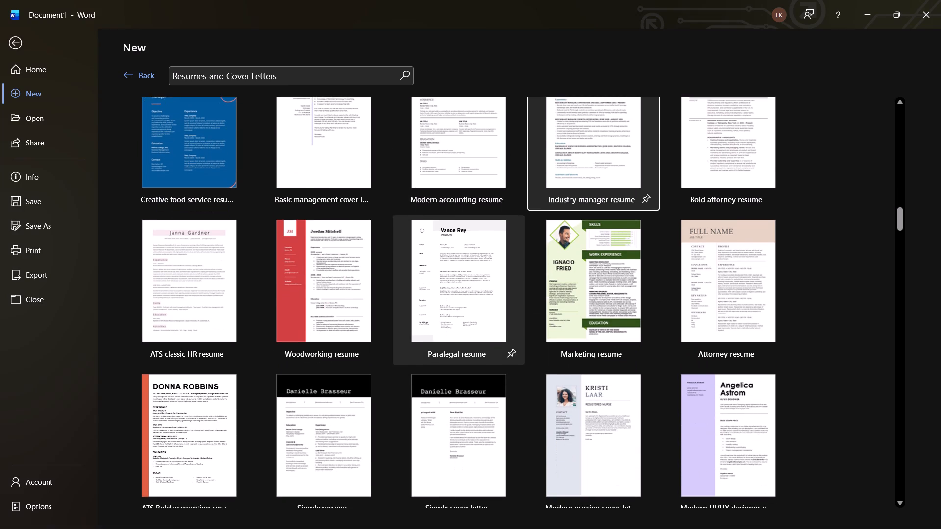
scroll(425, 300, "down", 8)
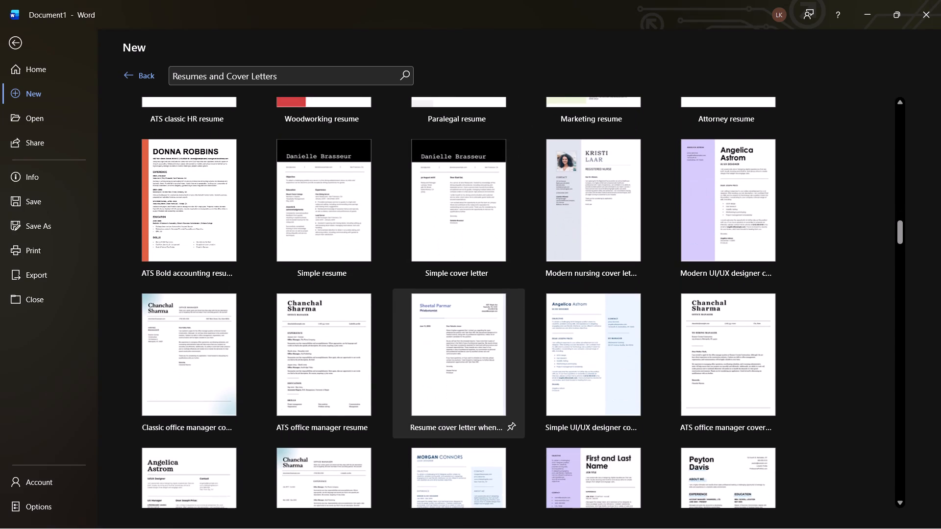
scroll(429, 304, "down", 12)
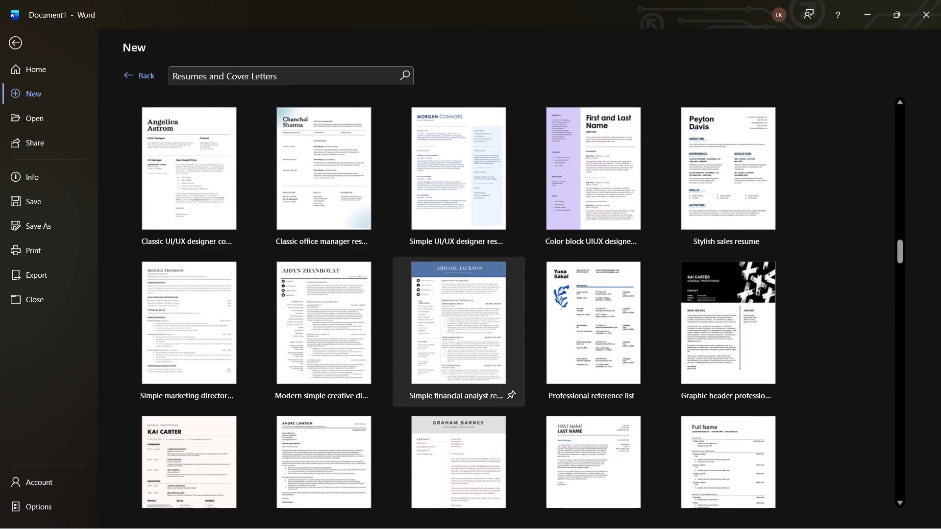
scroll(429, 304, "down", 4)
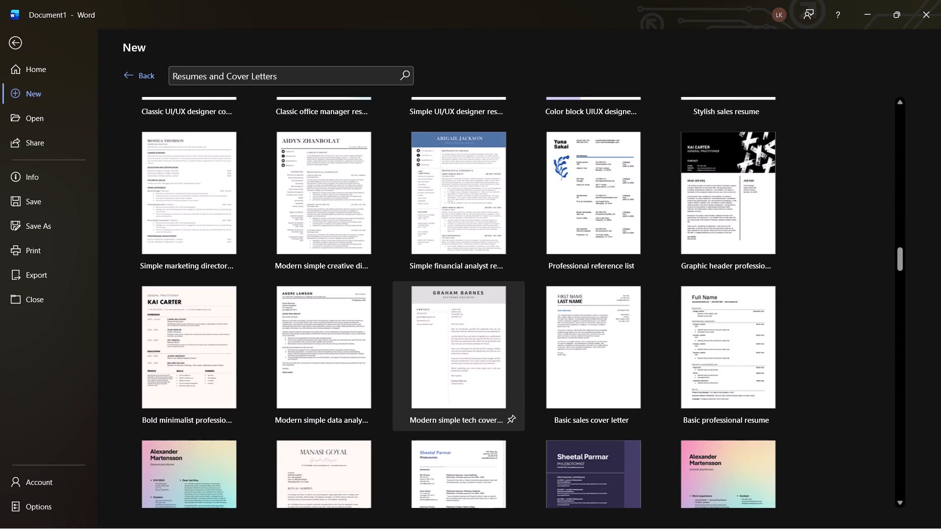
left_click(441, 207)
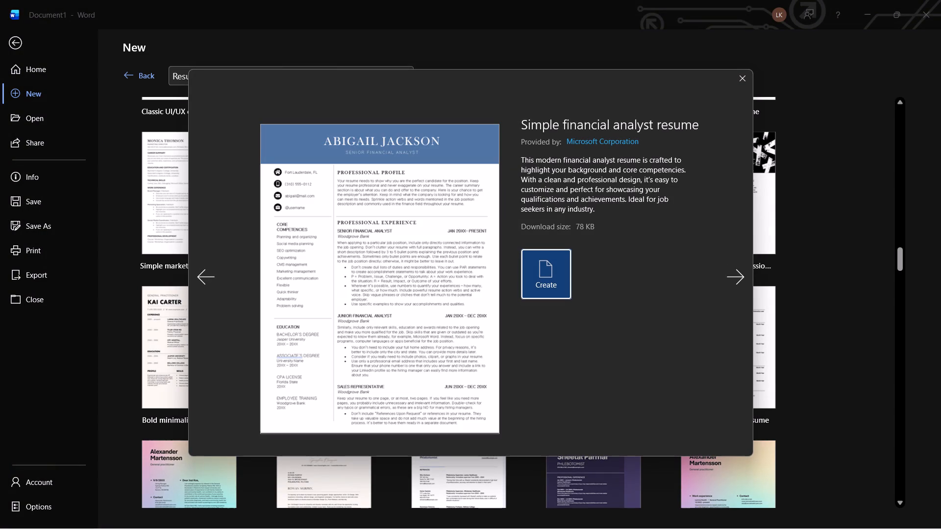
left_click(750, 77)
Look through the remaining resume templates, and return to the open resume document.
scroll(419, 337, "down", 12)
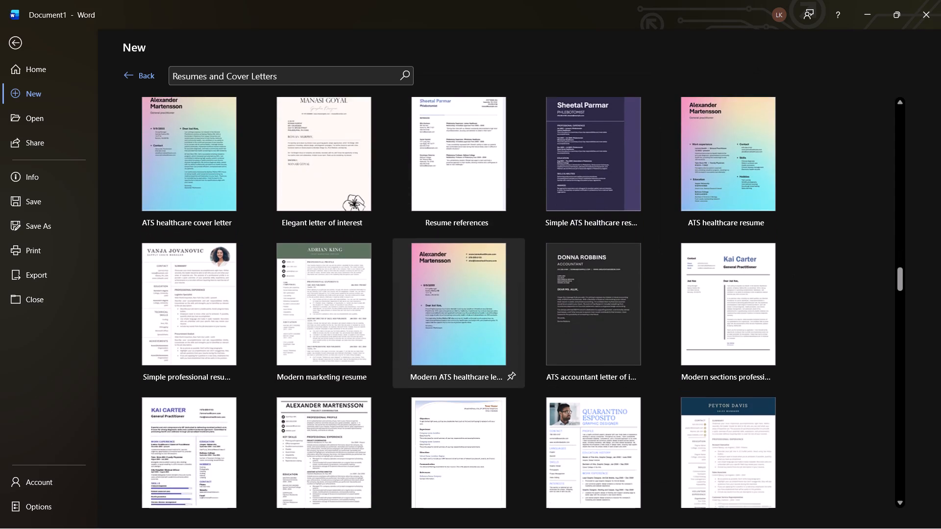
scroll(419, 337, "down", 3)
scroll(419, 337, "up", 4)
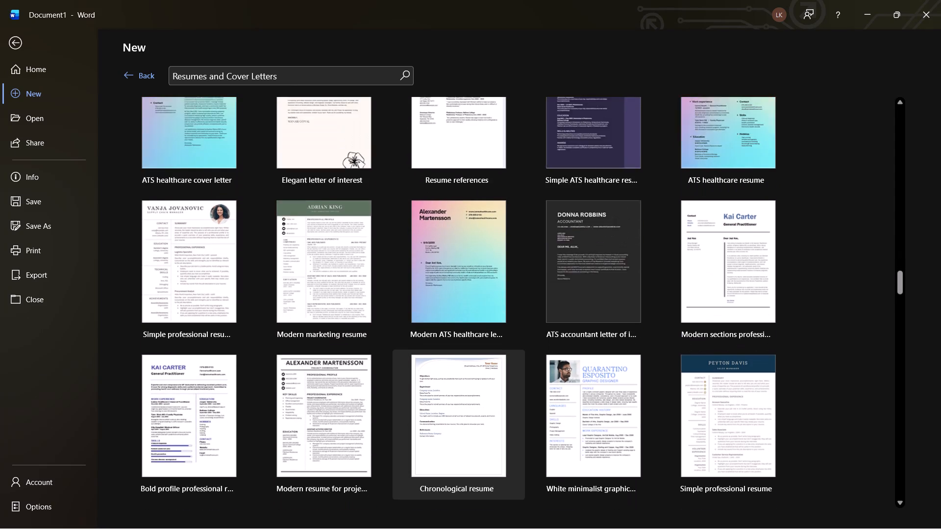
scroll(419, 337, "up", 20)
scroll(419, 337, "up", 20)
scroll(419, 337, "up", 15)
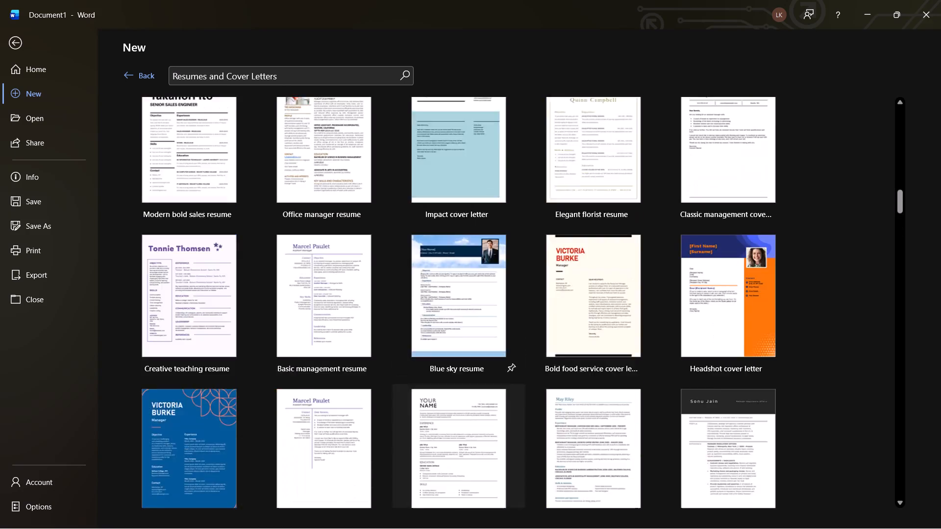
scroll(419, 337, "up", 20)
scroll(419, 337, "up", 20)
scroll(419, 337, "up", 15)
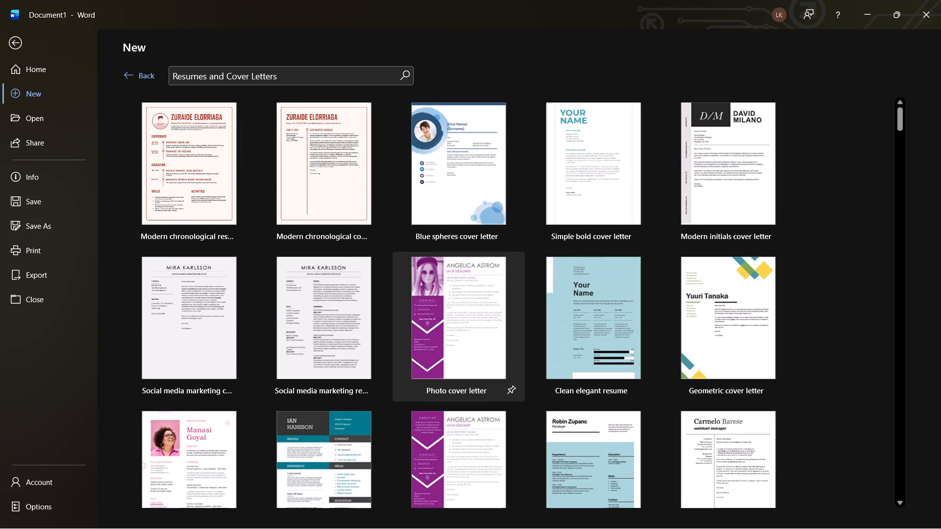
scroll(419, 337, "up", 10)
left_click(17, 48)
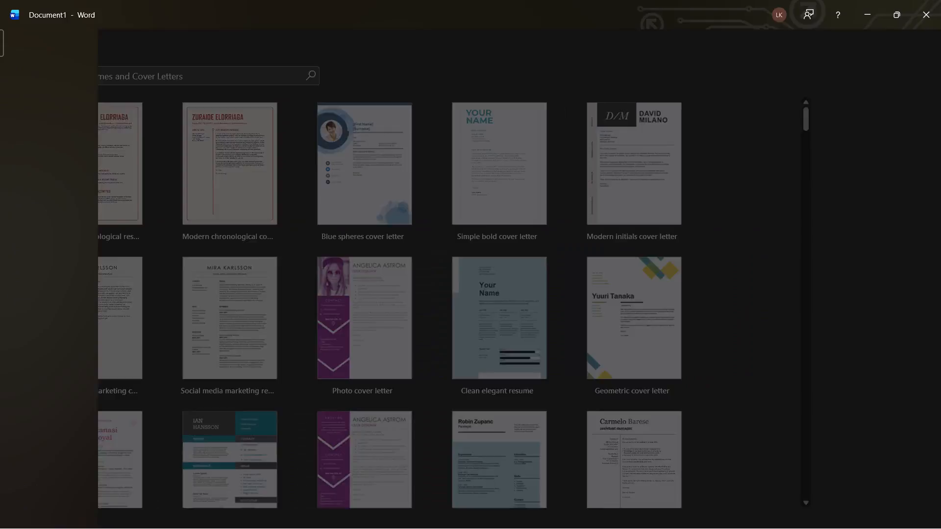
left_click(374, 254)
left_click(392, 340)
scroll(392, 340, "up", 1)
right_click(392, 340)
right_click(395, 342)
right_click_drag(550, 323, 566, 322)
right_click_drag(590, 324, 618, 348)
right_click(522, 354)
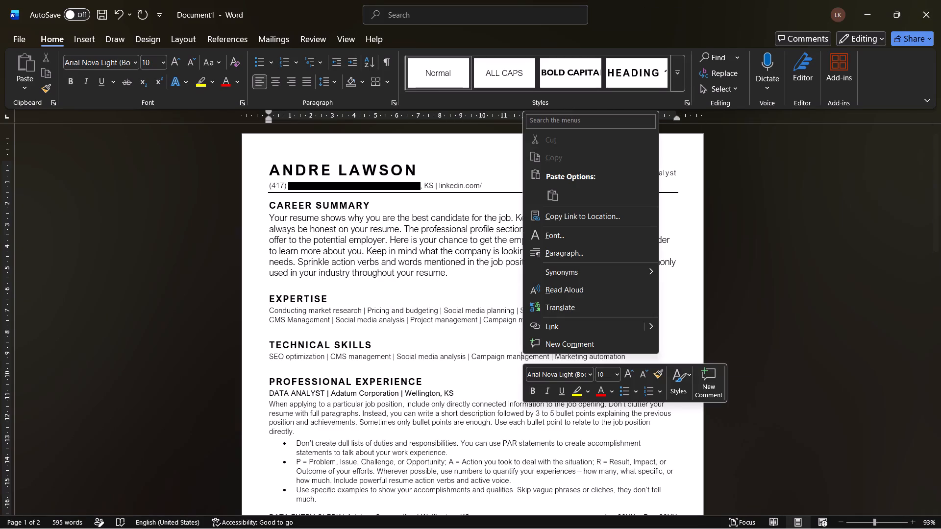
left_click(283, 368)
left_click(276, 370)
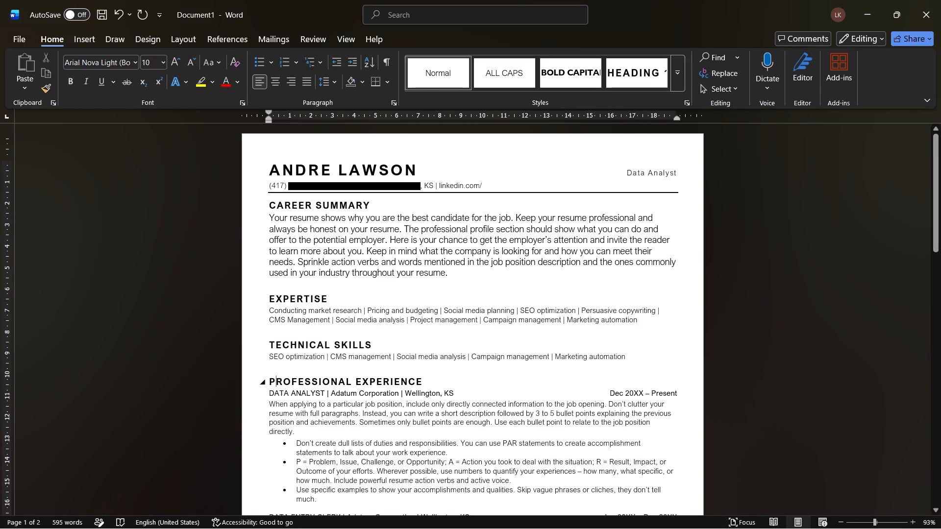
Delete the Expertise section, including its heading, text and the leftover blank line above Technical Skills.
left_click(273, 369)
left_click_drag(273, 369, 266, 298)
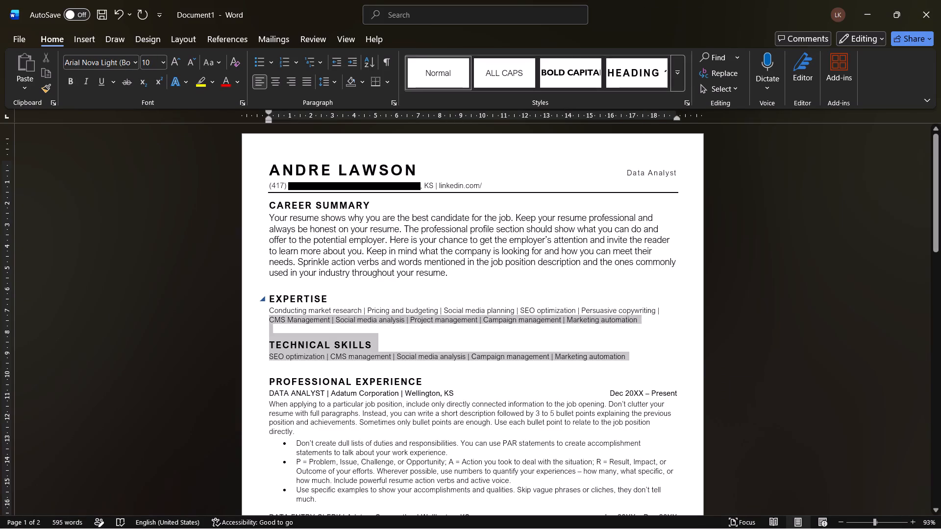
left_click_drag(266, 298, 269, 311)
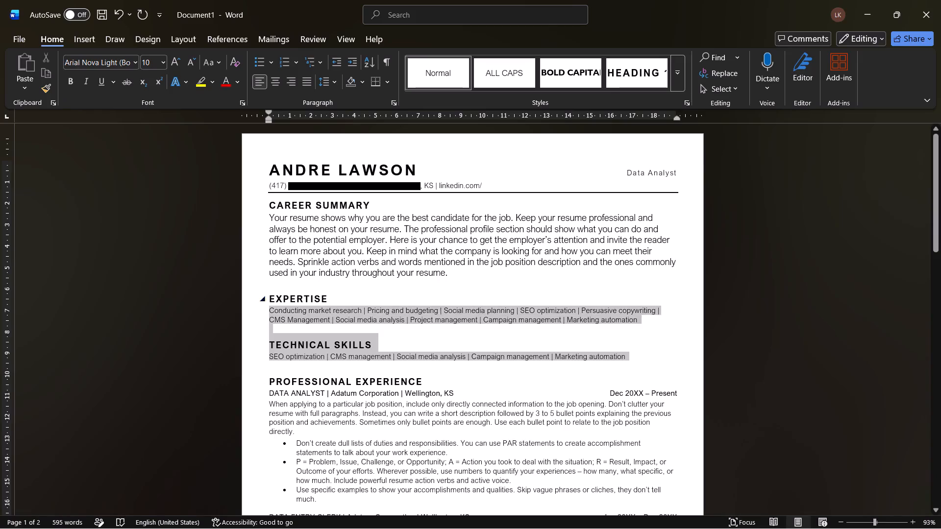
left_click_drag(269, 311, 276, 339)
left_click(617, 333)
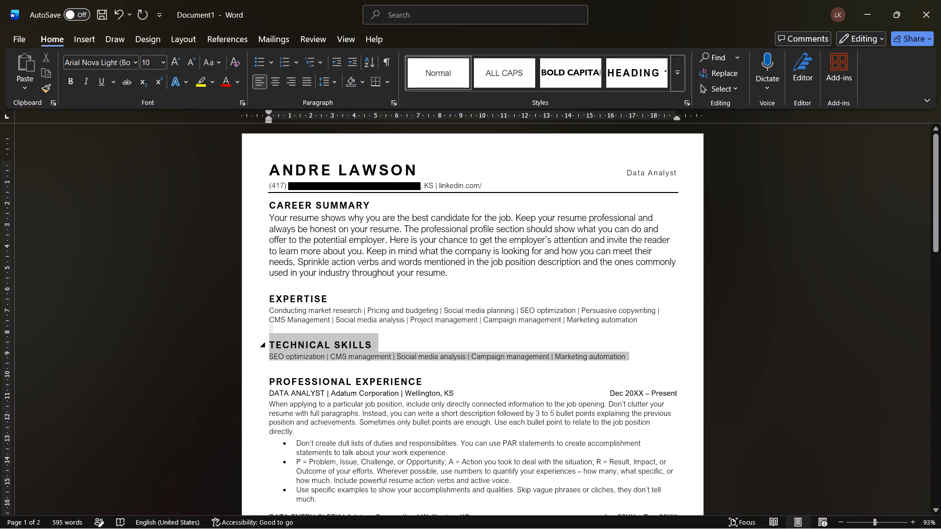
left_click_drag(643, 320, 302, 301)
key("Delete")
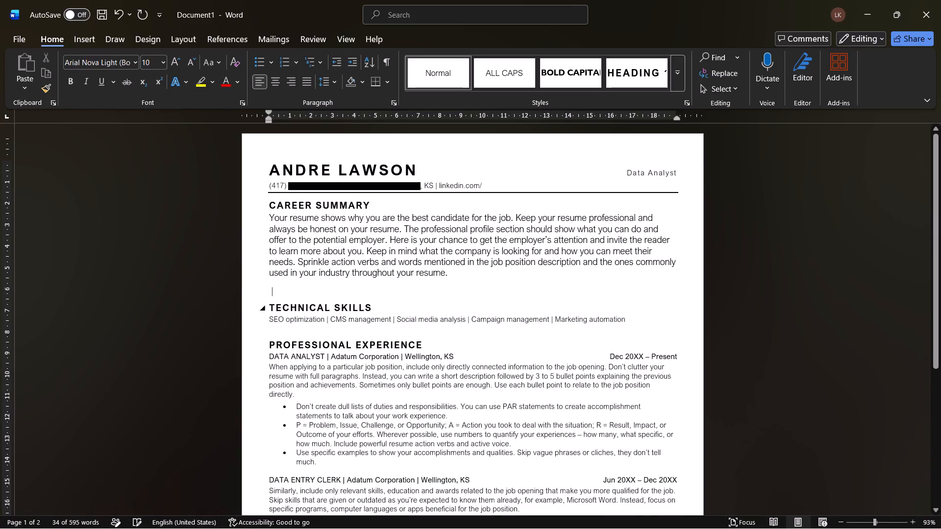
key("Delete")
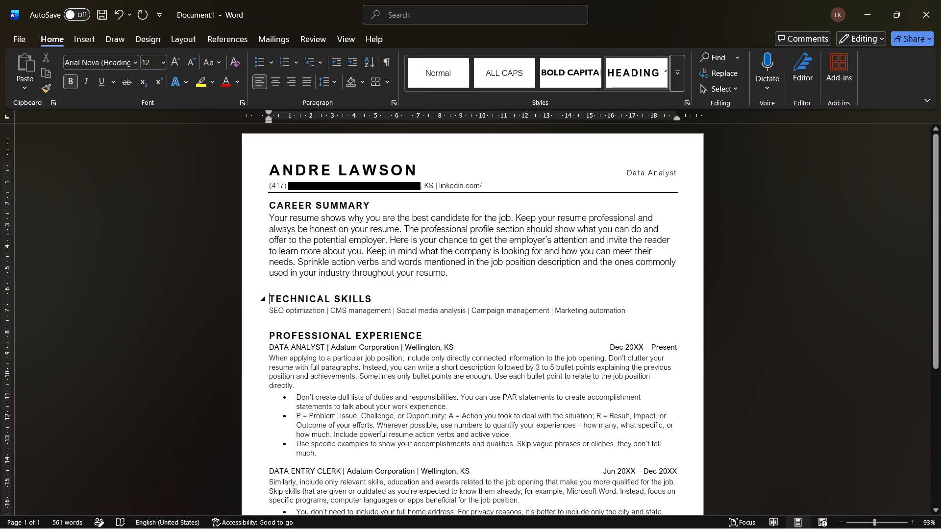
Shorten the Technical Skills heading to SKILLS.
left_click(335, 298)
key("BackSpace")
key("BackSpace")
key("BackSpace")
key("BackSpace")
key("BackSpace")
key("BackSpace")
key("BackSpace")
key("BackSpace")
key("BackSpace")
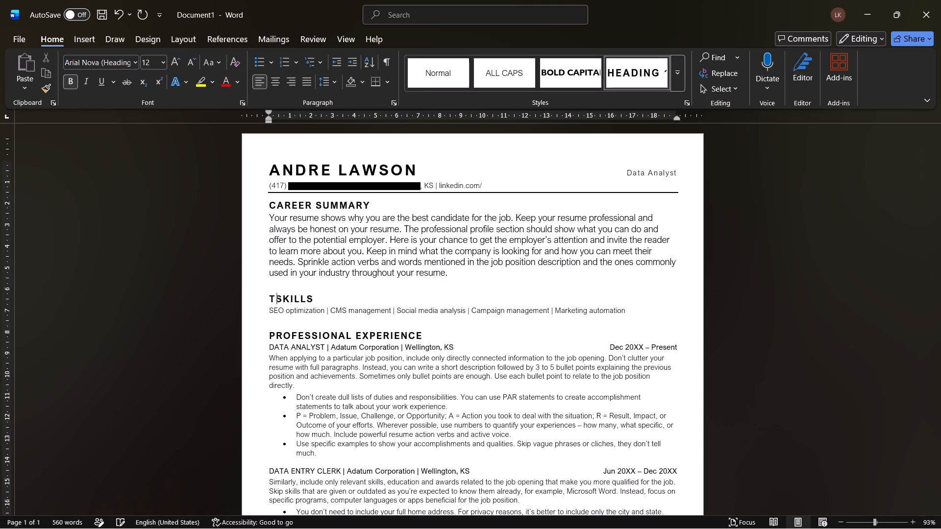
key("BackSpace")
Increase the font size of the skills list under the Skills heading to 12.
left_click_drag(627, 308, 453, 316)
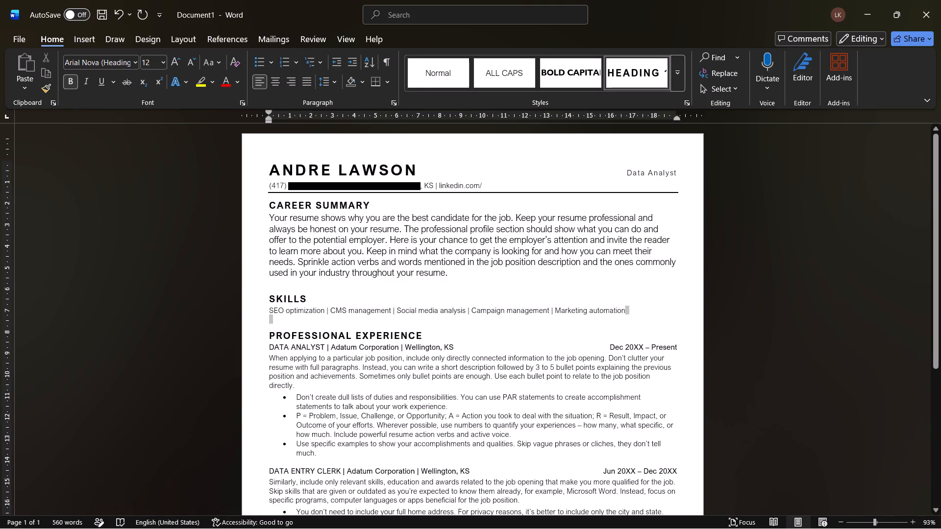
left_click_drag(453, 316, 272, 313)
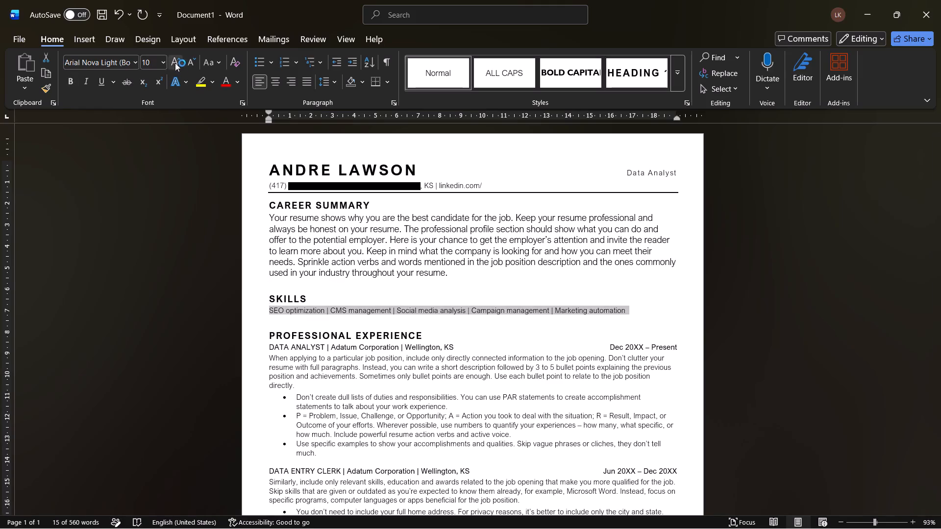
left_click(172, 61)
left_click(172, 61)
left_click(344, 300)
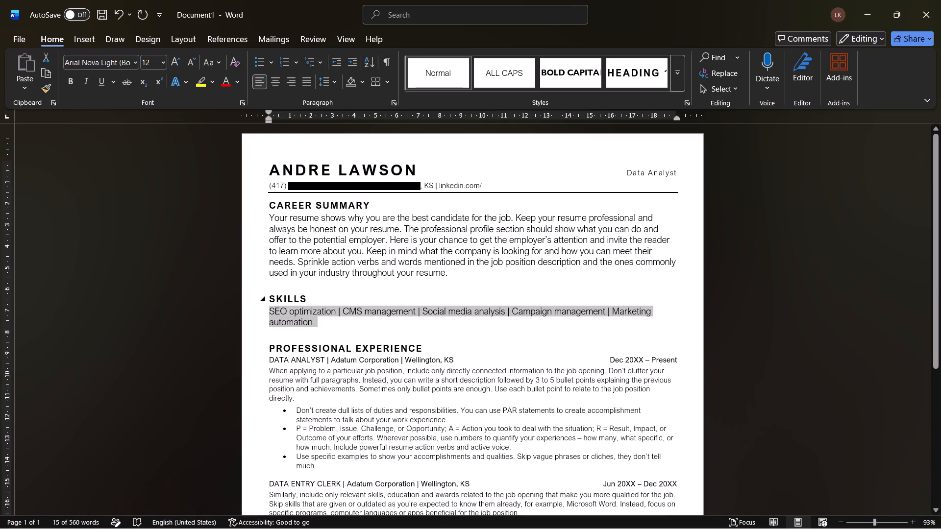
left_click(294, 295)
left_click(366, 244)
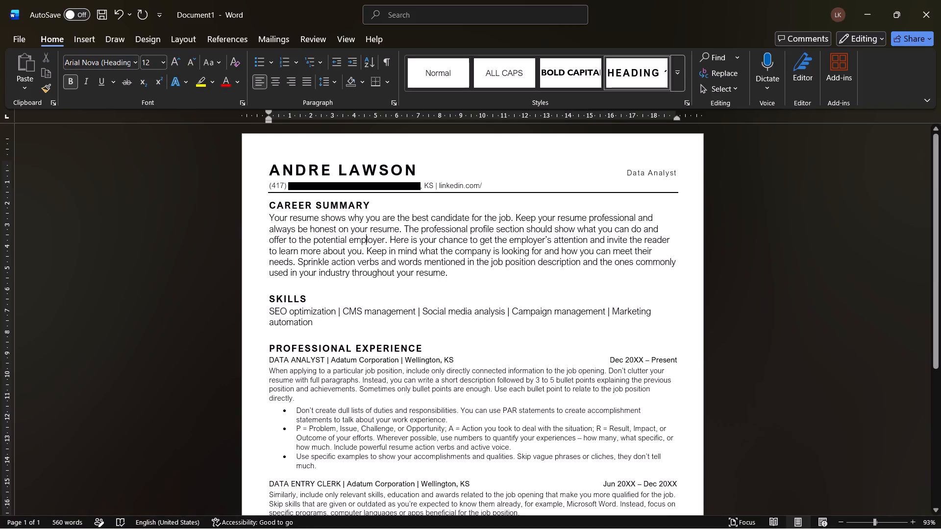
Increase the font size of the contact details line under the name to 12.
left_click(372, 182)
left_click_drag(490, 186, 447, 184)
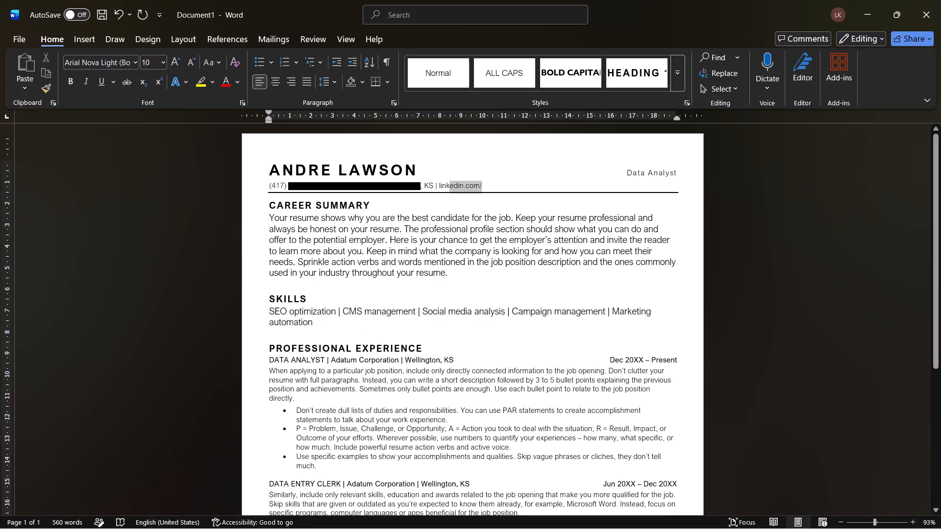
left_click_drag(447, 184, 264, 185)
double_click(175, 60)
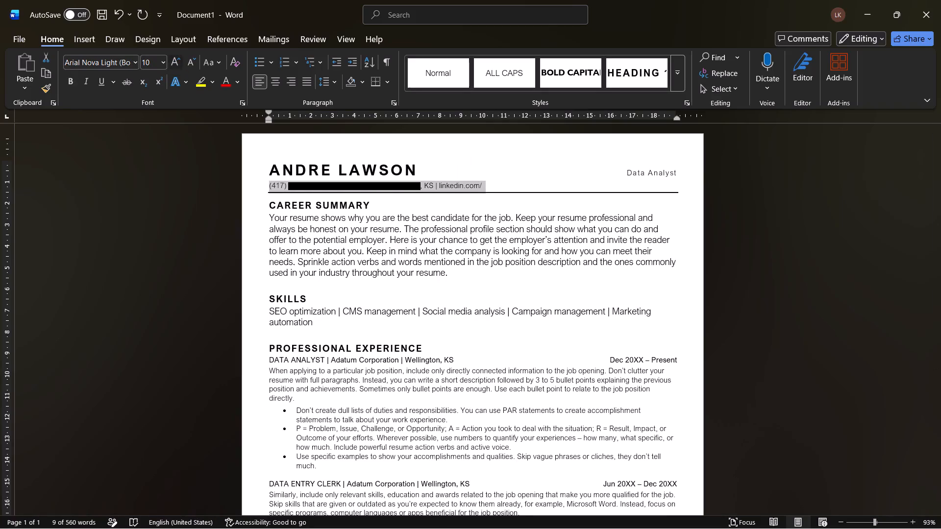
left_click(613, 194)
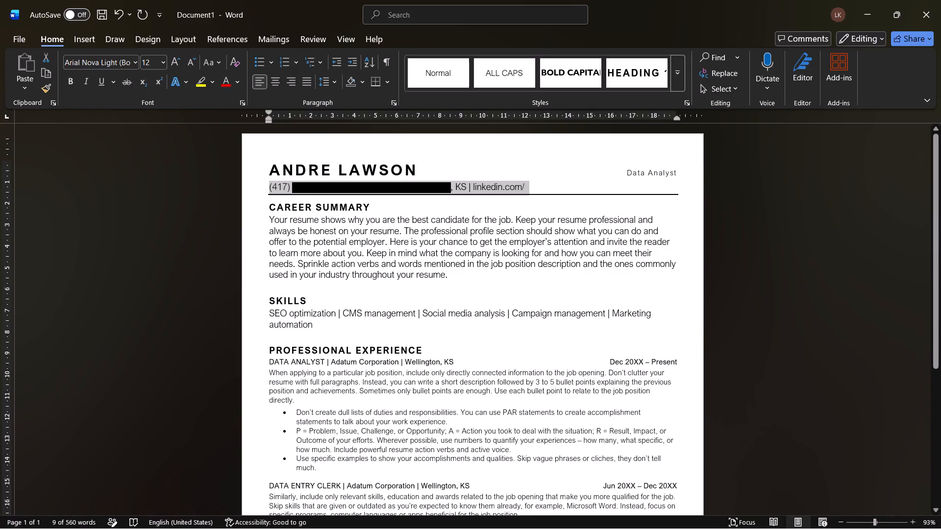
Delete the Data Analyst job title beside the name in the resume header.
left_click(652, 168)
left_click_drag(629, 170, 665, 170)
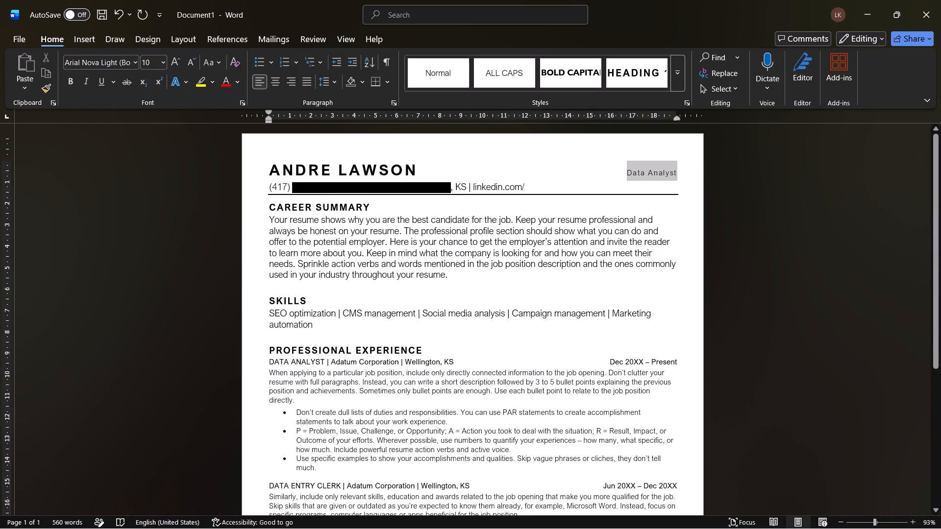
left_click_drag(665, 170, 684, 173)
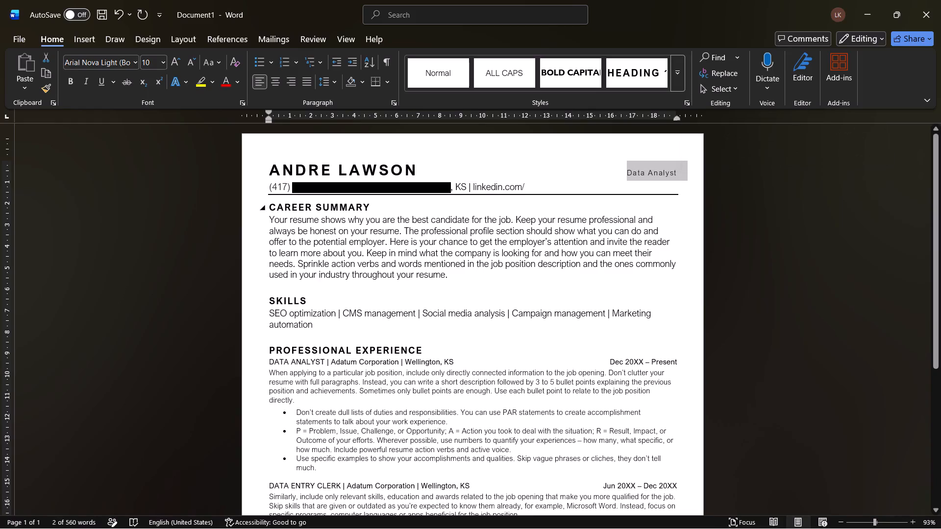
key("Delete")
Set the font size of the whole Data Analyst entry under Professional Experience, including its bullets, to 12.
scroll(532, 273, "down", 3)
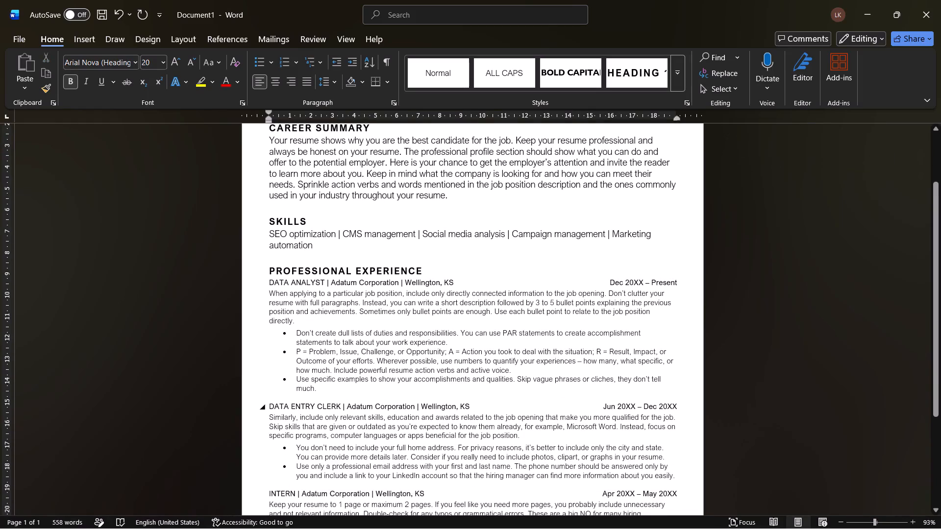
left_click(292, 266)
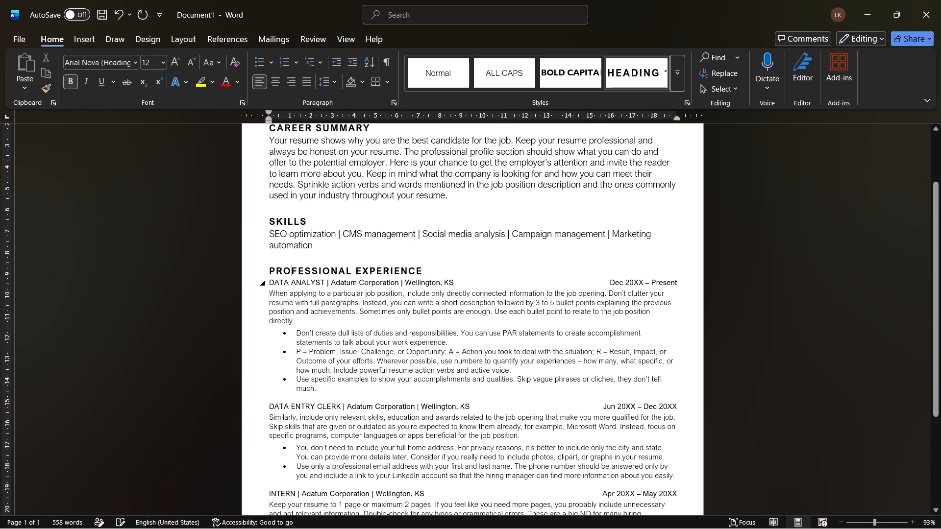
left_click(326, 387)
left_click_drag(318, 385, 265, 295)
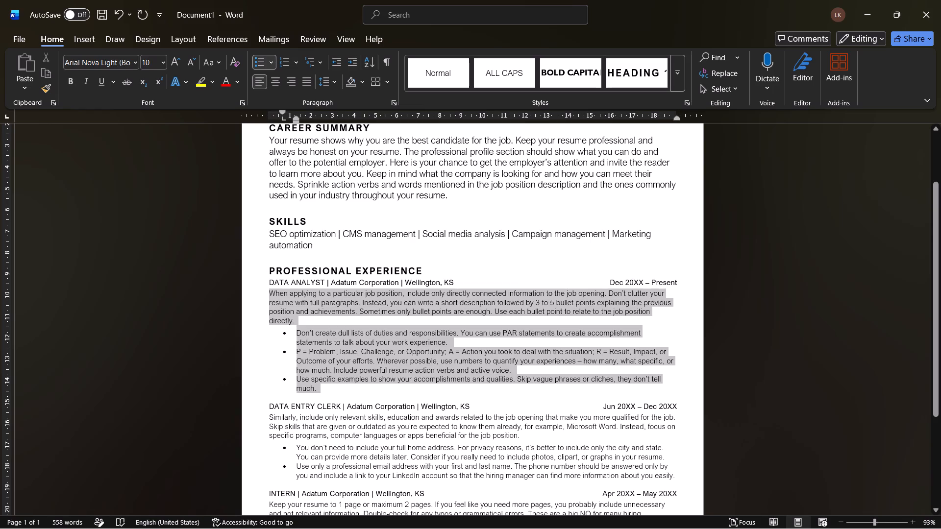
left_click_drag(265, 295, 261, 284)
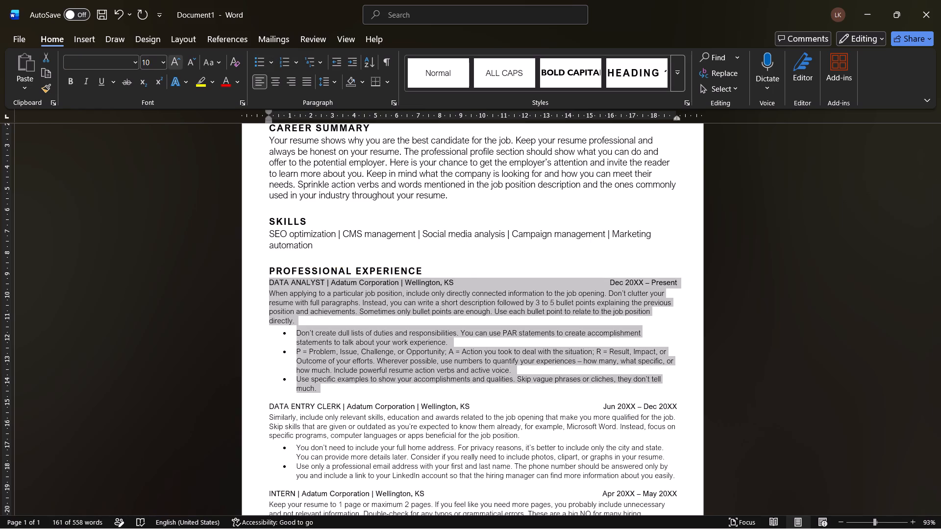
left_click(165, 59)
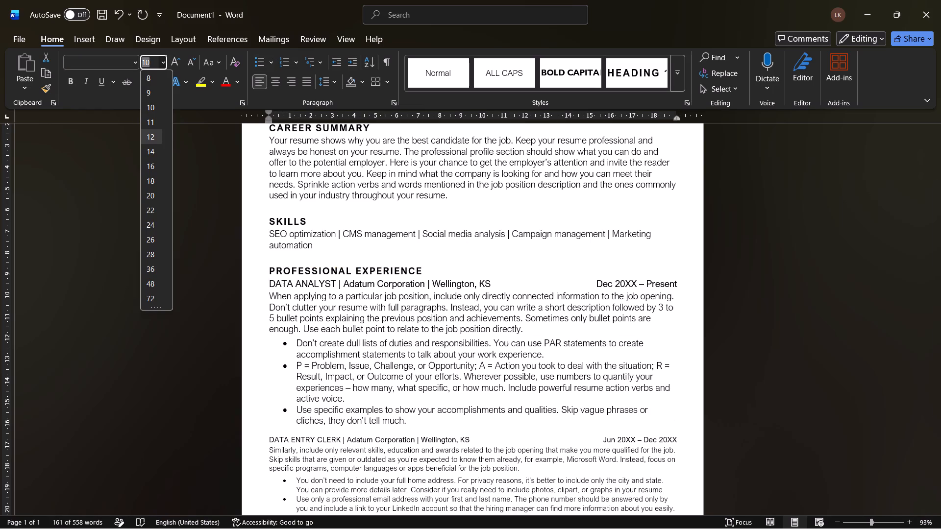
left_click(149, 131)
left_click(395, 334)
Increase the font size of the whole Data Entry Clerk entry, including its bullets, to 12.
scroll(395, 334, "down", 5)
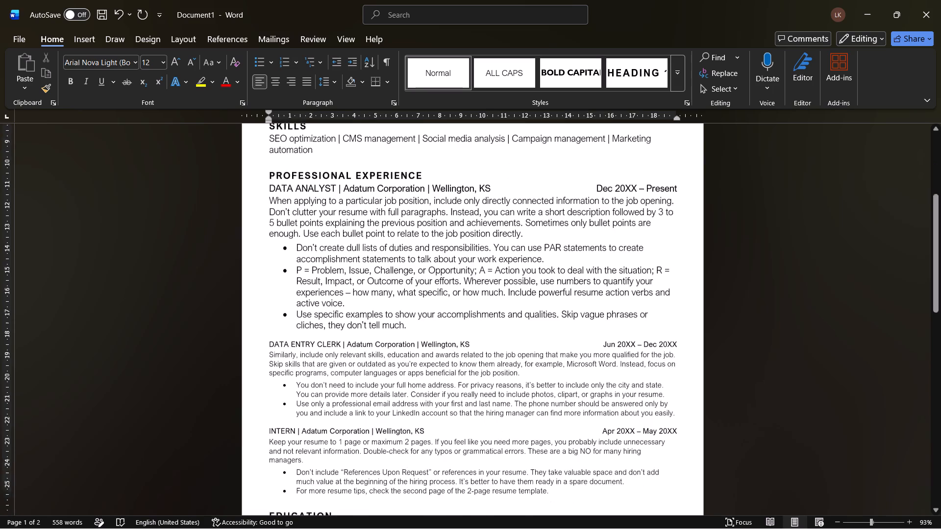
scroll(395, 334, "down", 1)
left_click_drag(674, 350, 341, 264)
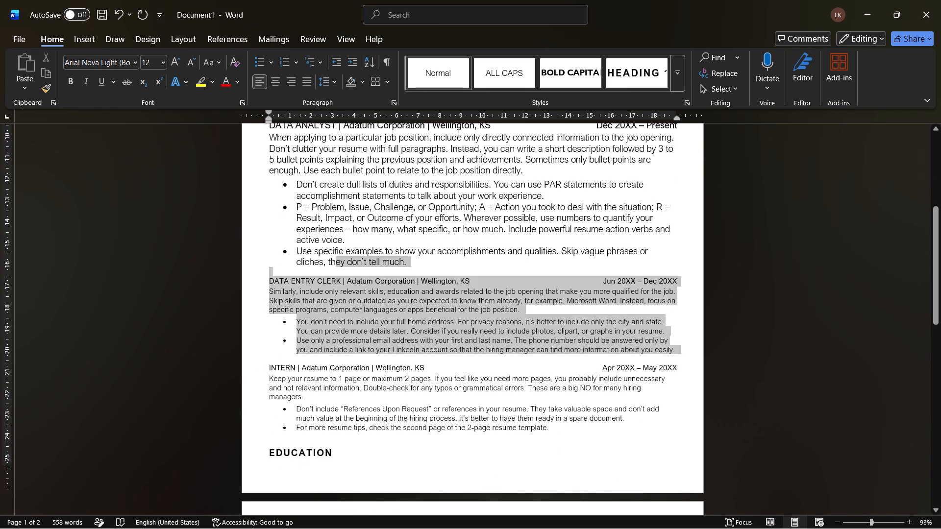
left_click_drag(341, 264, 260, 284)
double_click(178, 56)
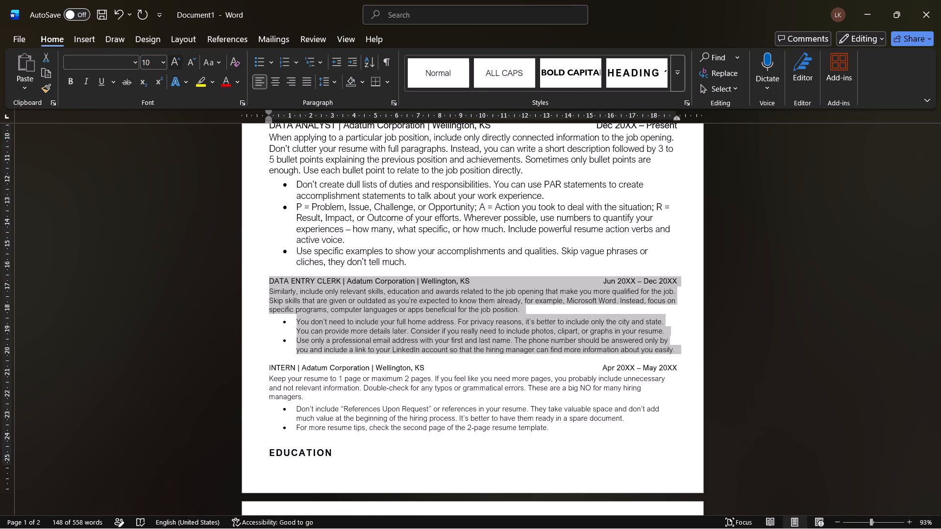
left_click(448, 293)
scroll(505, 308, "up", 3)
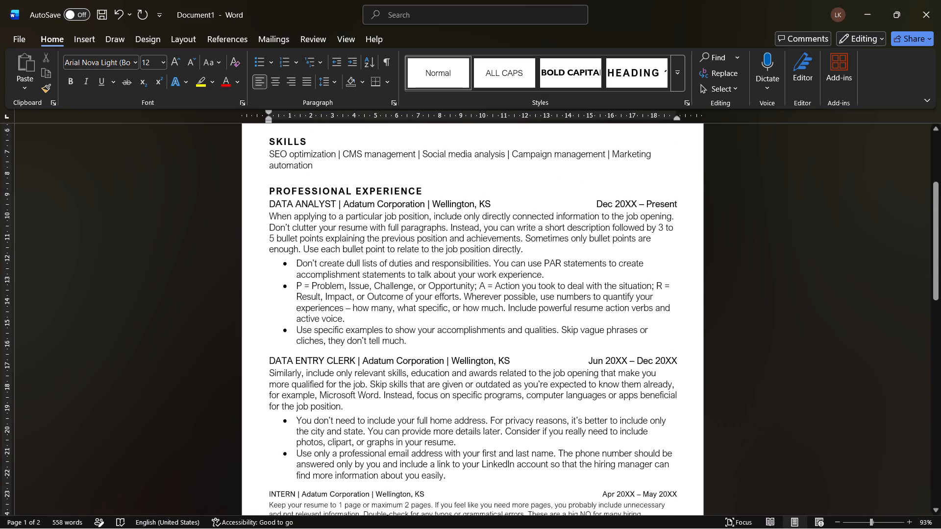
Set the font size of the Intern entry, its bullets and the whole Education section, including its heading, to 12.
scroll(505, 308, "down", 6)
left_click(361, 327)
scroll(361, 327, "down", 1)
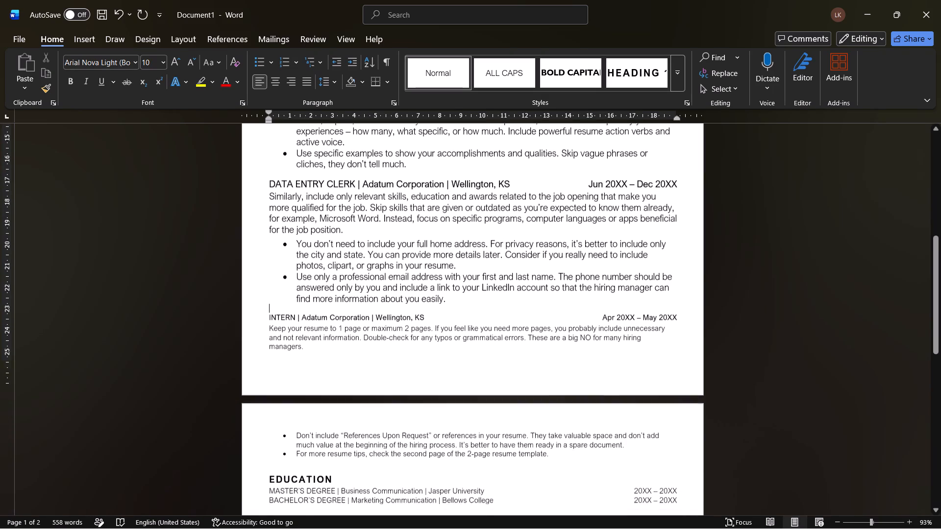
scroll(361, 328, "down", 1)
scroll(617, 457, "down", 2)
scroll(572, 446, "up", 1)
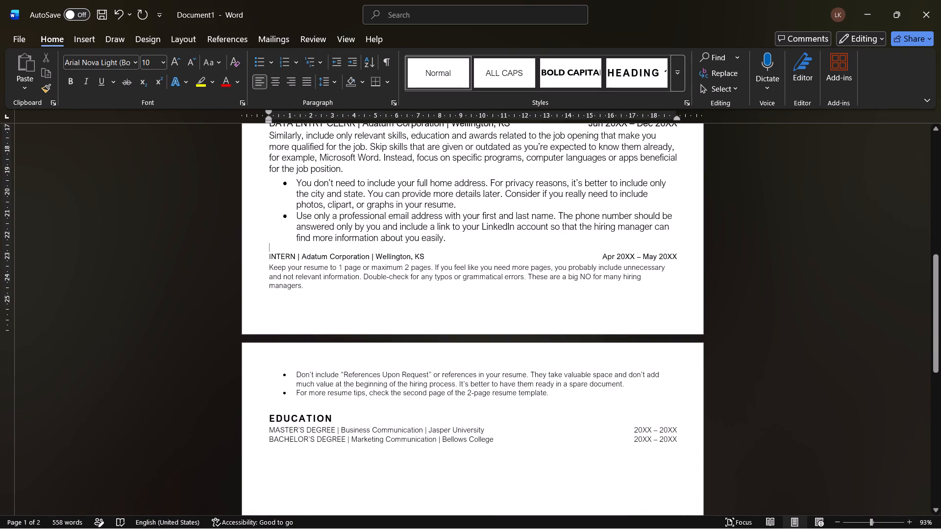
left_click_drag(685, 438, 279, 265)
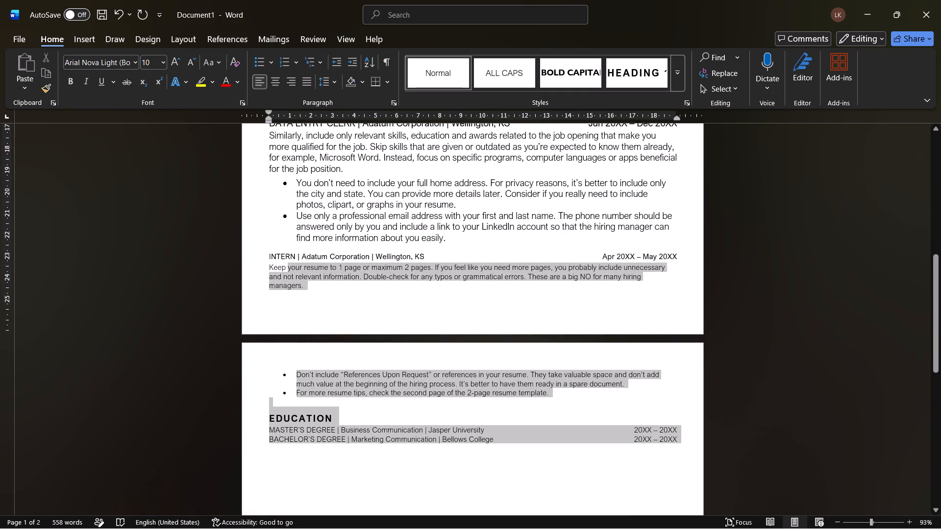
left_click_drag(279, 265, 265, 258)
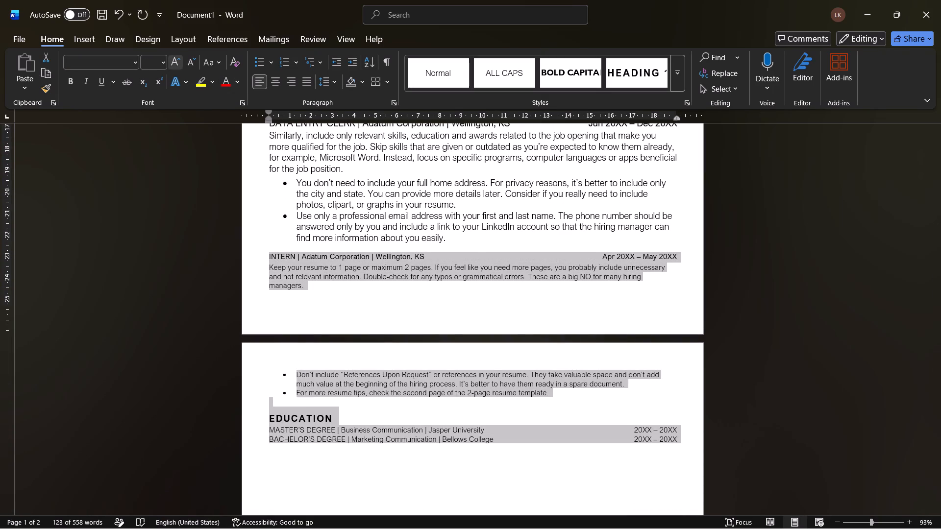
left_click(175, 65)
left_click(458, 259)
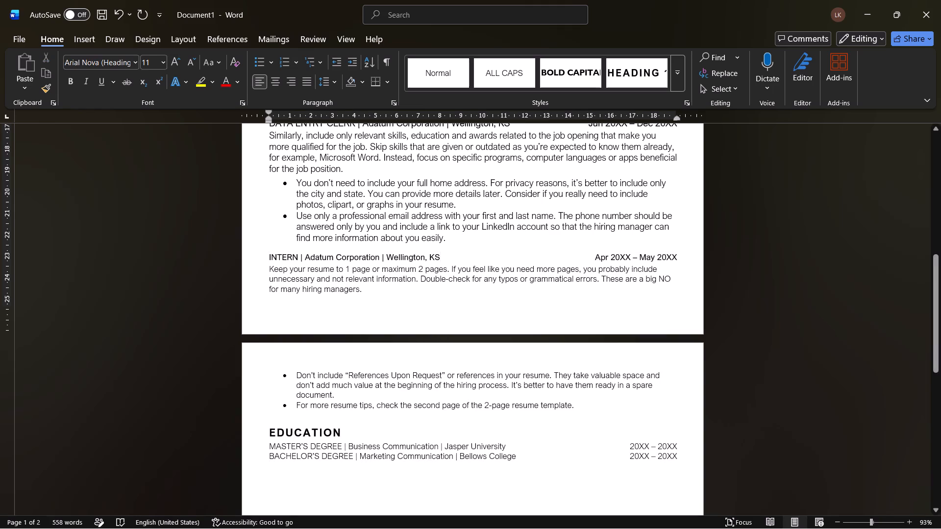
left_click_drag(687, 456, 353, 242)
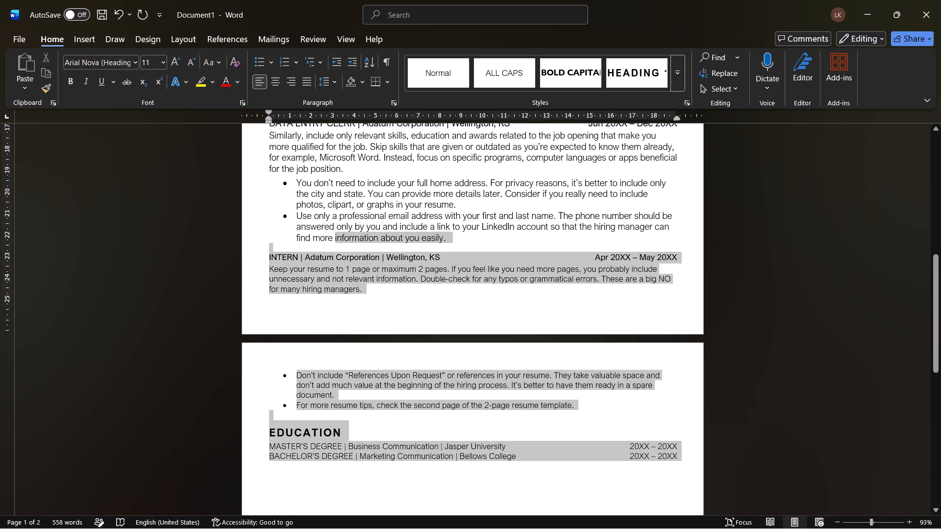
left_click_drag(353, 242, 250, 260)
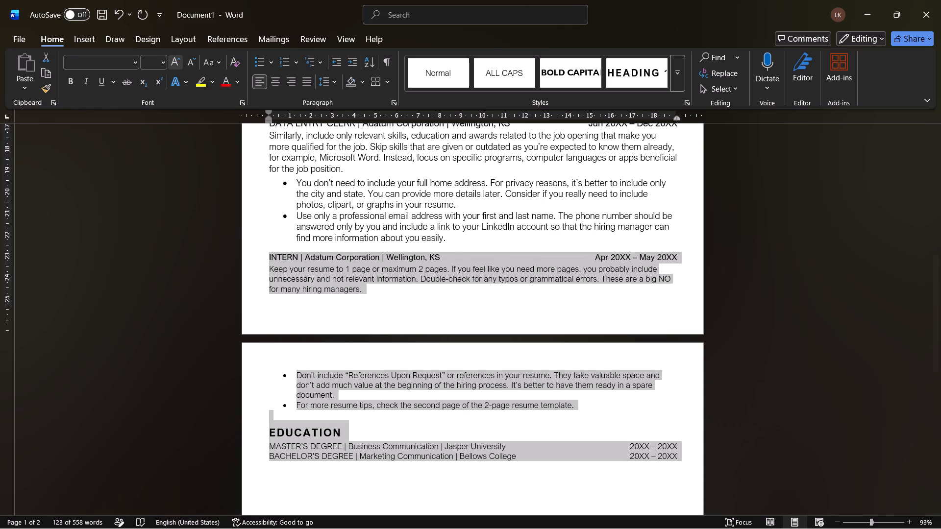
left_click(176, 67)
left_click(164, 64)
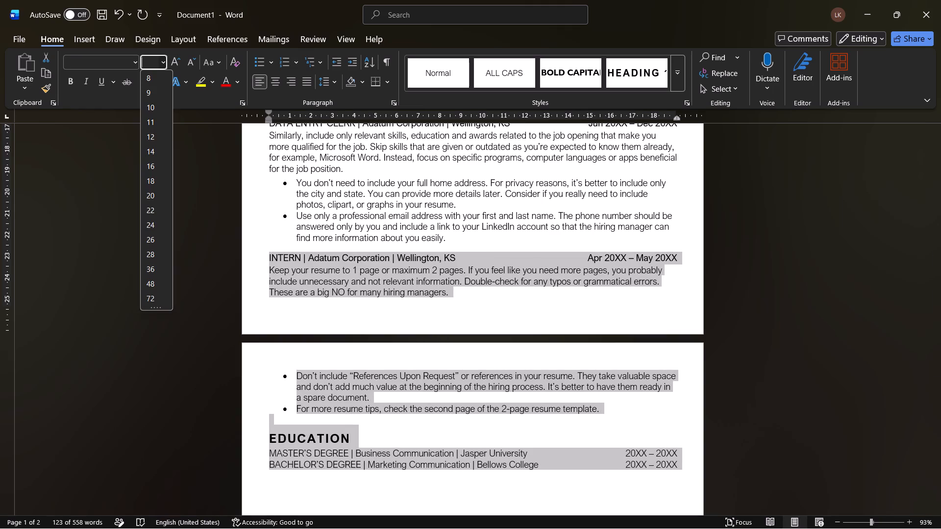
left_click(151, 136)
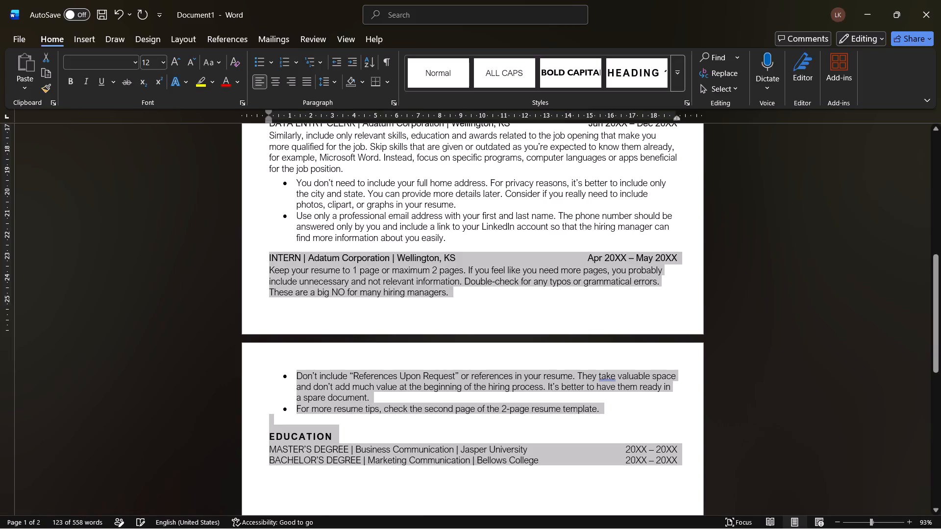
left_click(409, 399)
Move the Education section with both degree lines from the resume's end to between Skills and Professional Experience.
scroll(413, 388, "up", 11)
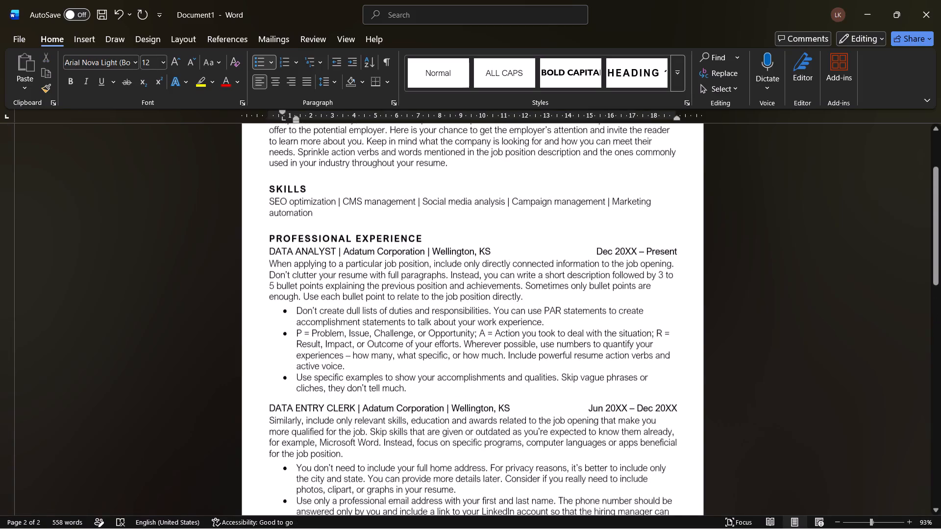
scroll(413, 388, "up", 3)
scroll(414, 388, "down", 2)
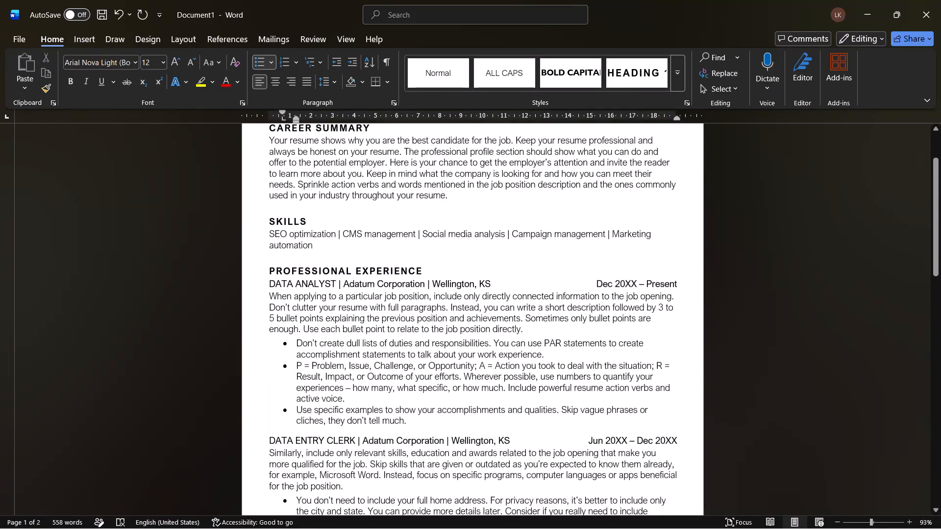
scroll(414, 388, "down", 18)
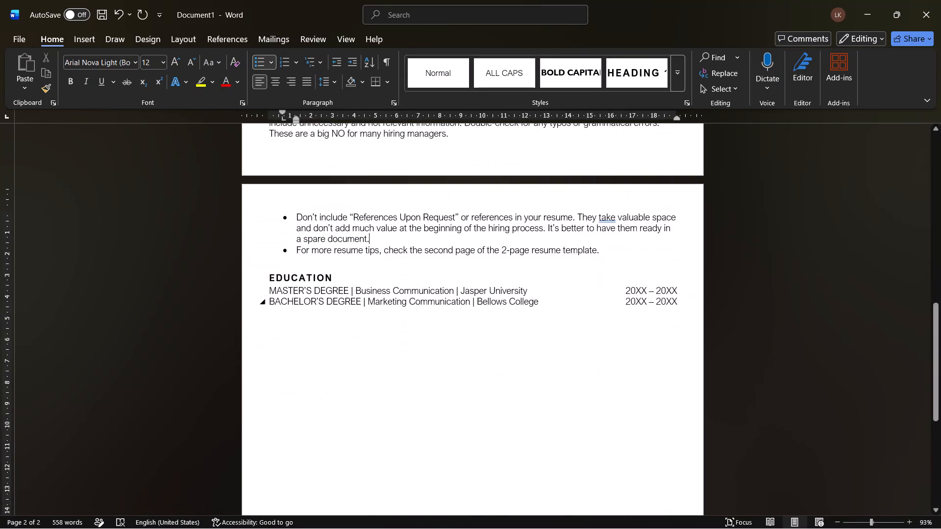
left_click_drag(679, 303, 286, 275)
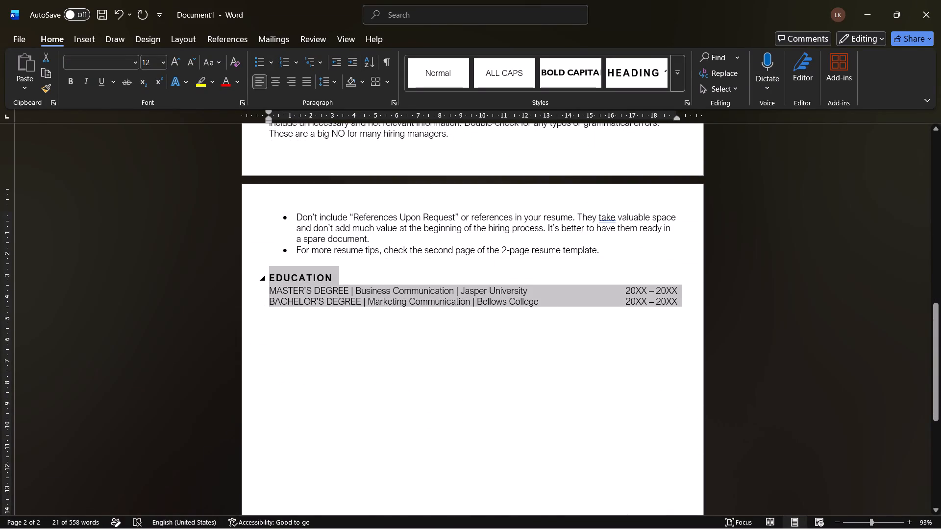
key("ctrl+x")
scroll(294, 279, "up", 15)
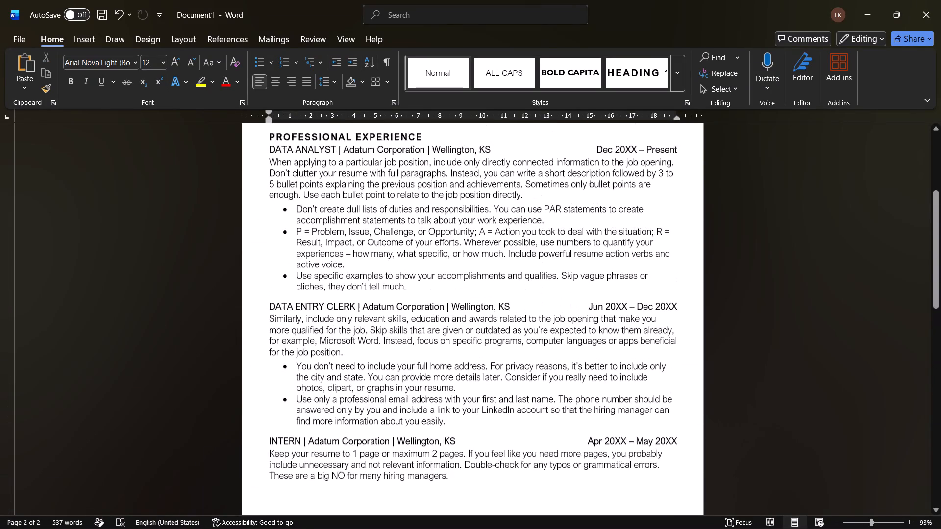
scroll(297, 280, "up", 2)
left_click(268, 241)
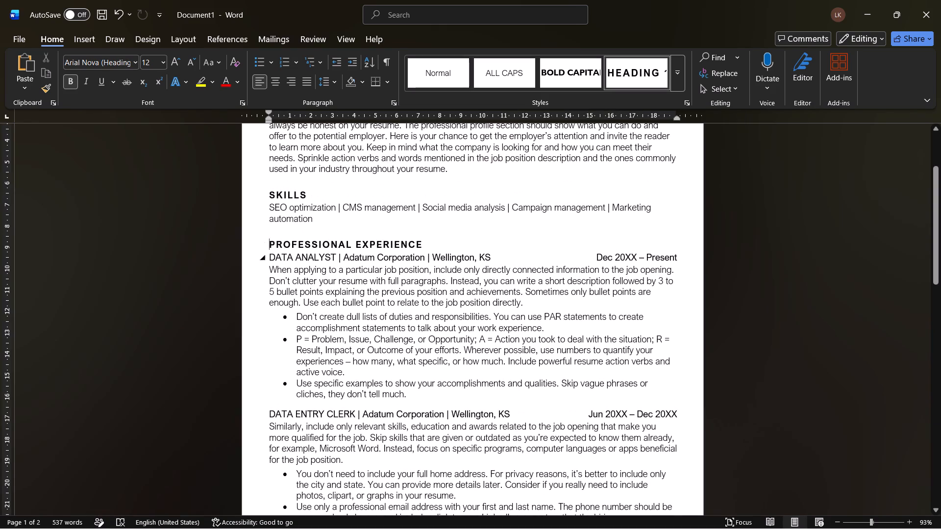
key("Return")
key("Up")
key("Up")
key("Down")
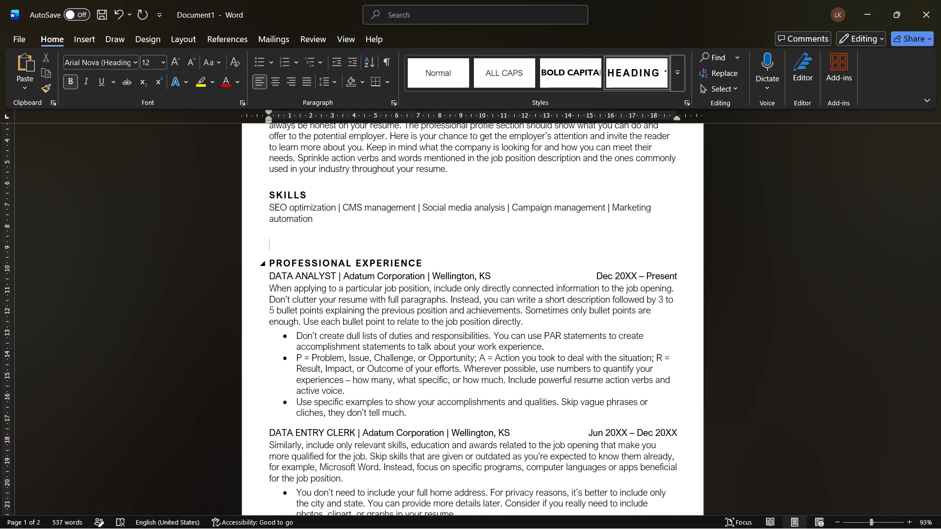
key("ctrl+v")
left_click(373, 297)
Examine the placement of the Education section and the blank space before the Professional Experience heading.
scroll(374, 299, "down", 3)
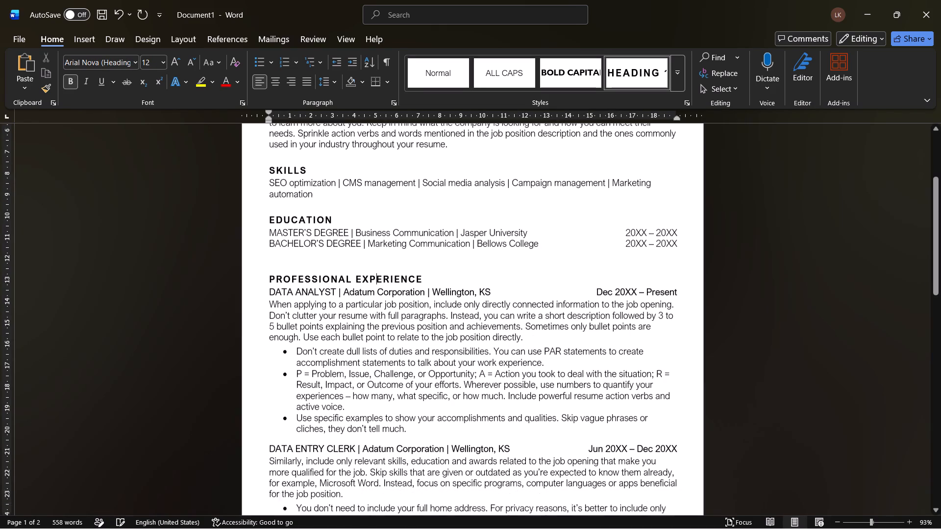
scroll(374, 299, "down", 3)
scroll(371, 293, "up", 6)
left_click(284, 288)
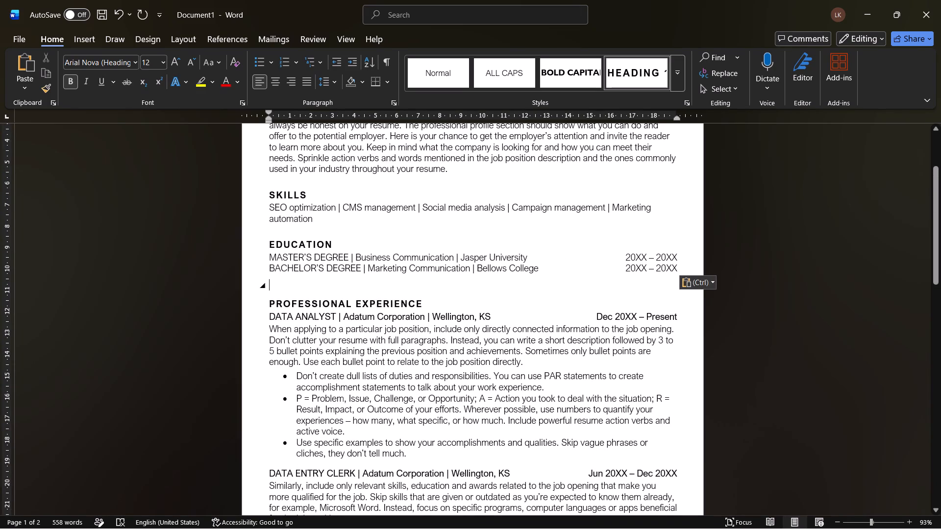
key("Up")
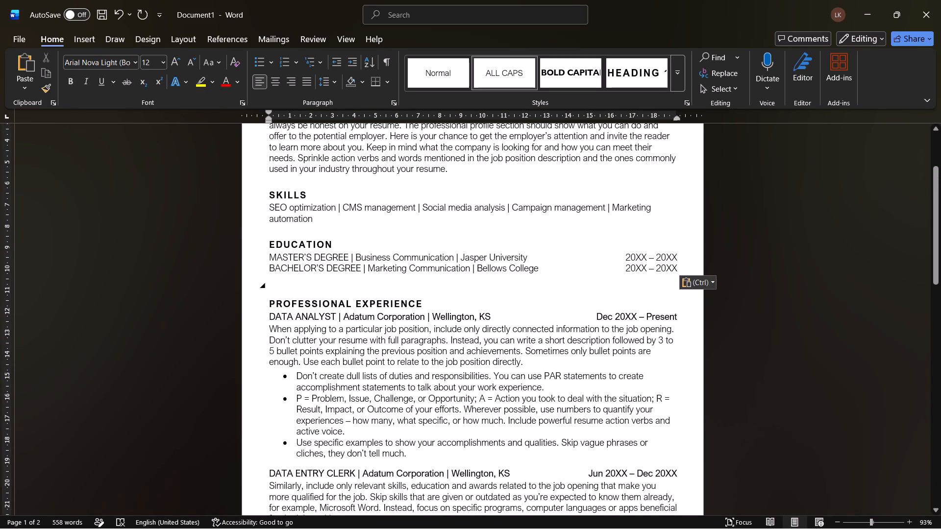
key("Down")
key("Down")
key("Up")
key("Up")
key("Up")
Set the line spacing of the name and the contact details line in the resume header to 1.15.
scroll(284, 282, "up", 4)
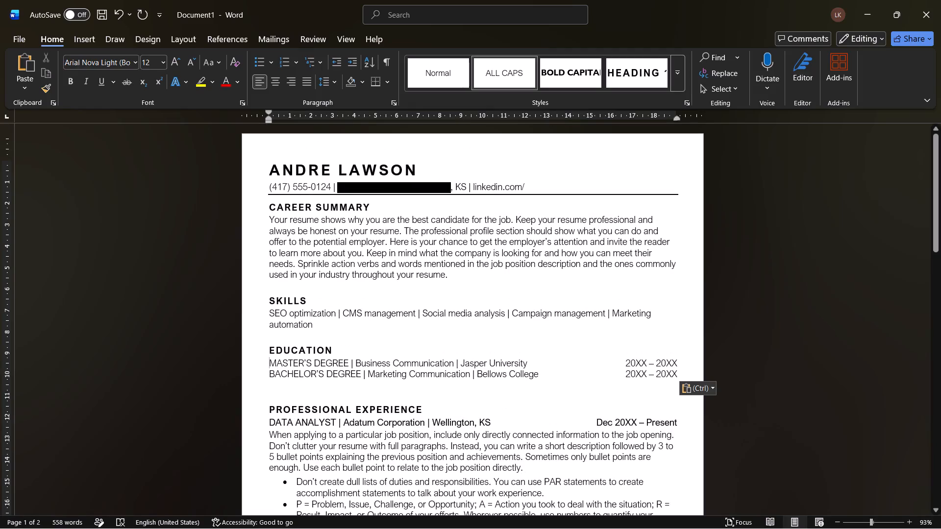
scroll(282, 274, "up", 2)
scroll(398, 231, "up", 3)
double_click(433, 189)
left_click(380, 188)
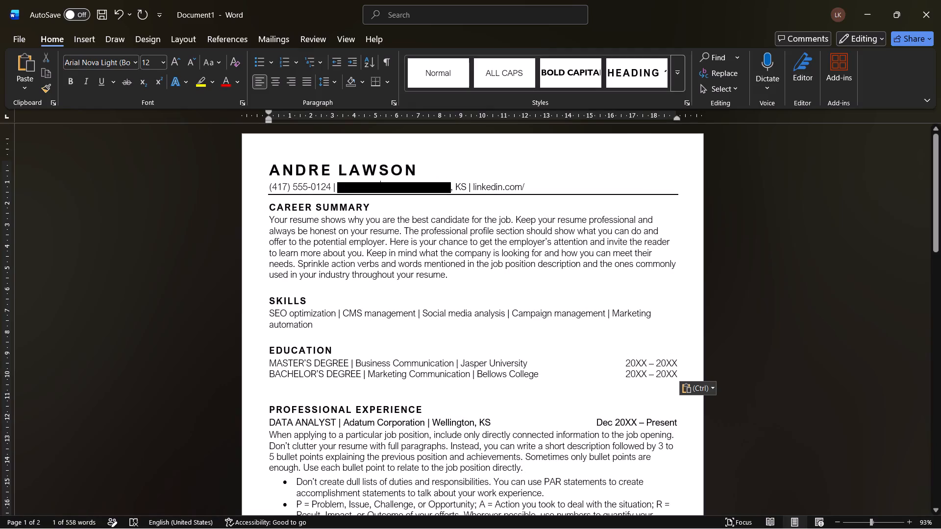
left_click_drag(530, 191, 281, 185)
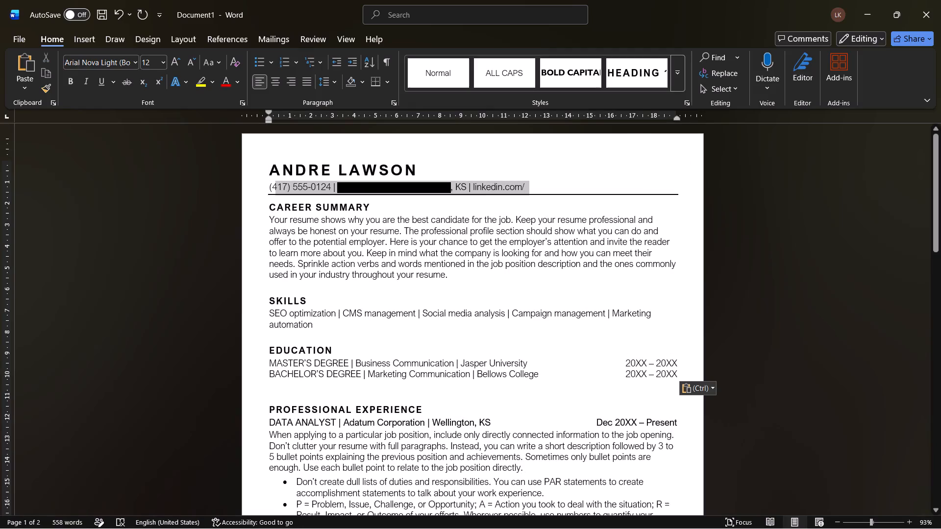
left_click_drag(281, 185, 270, 167)
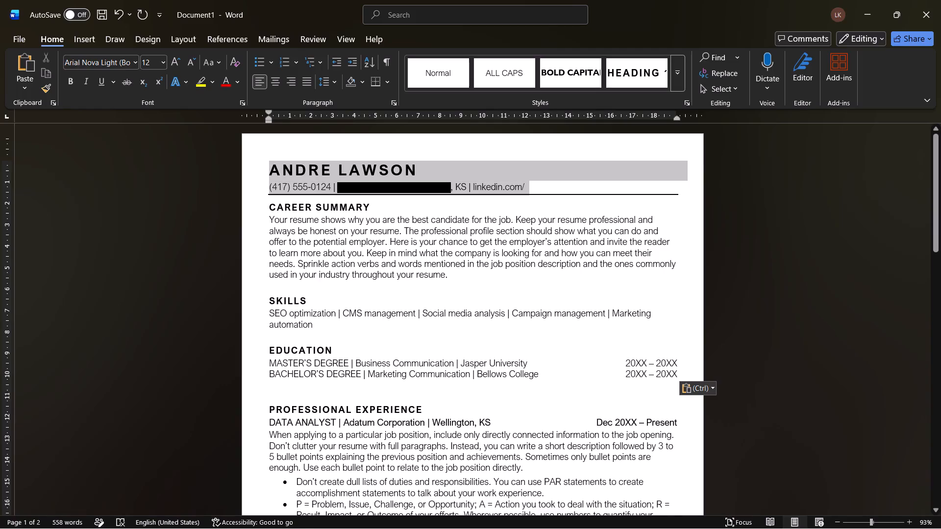
left_click(325, 80)
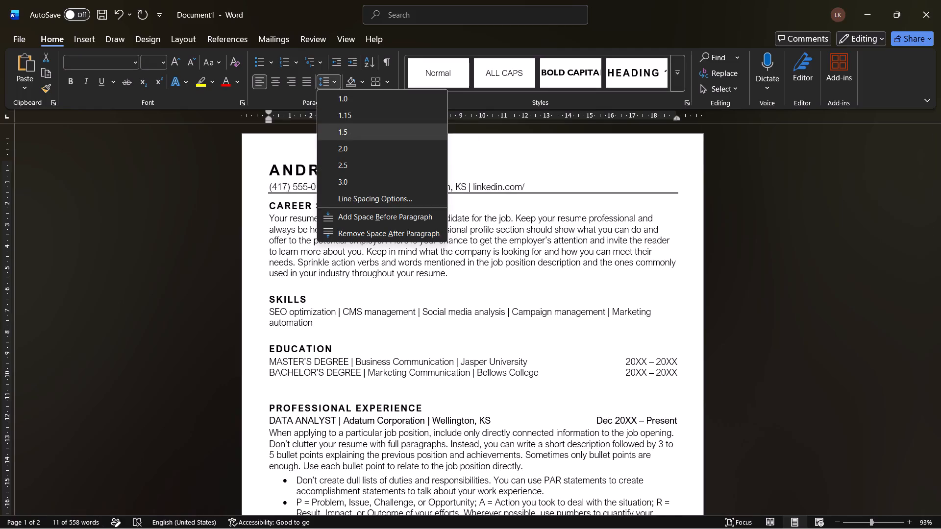
left_click(345, 118)
left_click(414, 251)
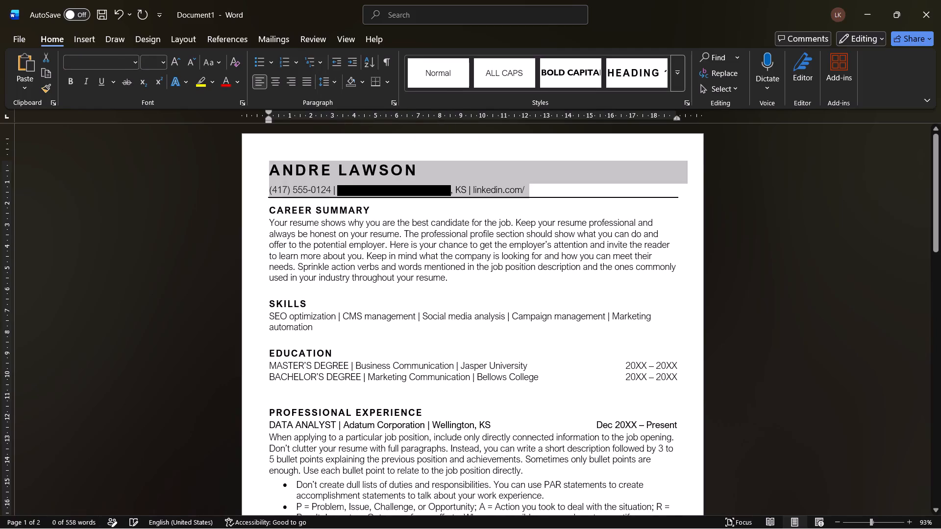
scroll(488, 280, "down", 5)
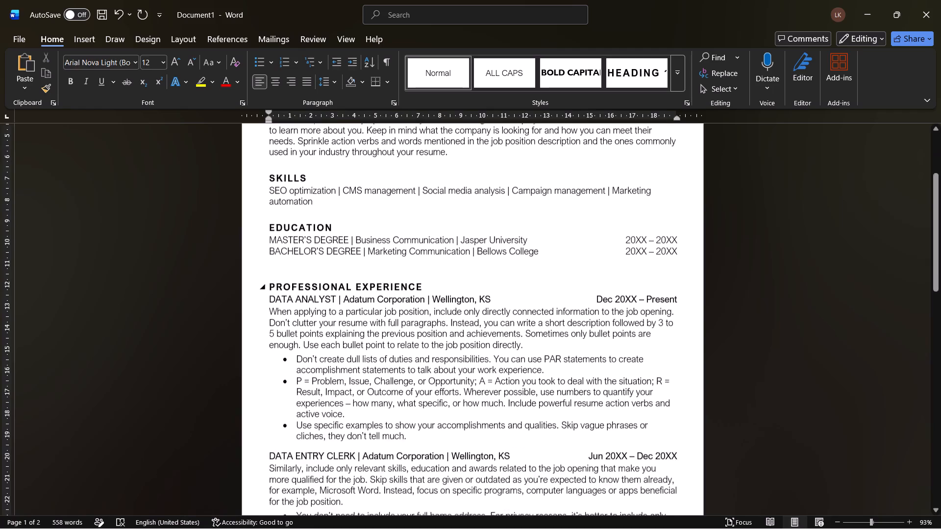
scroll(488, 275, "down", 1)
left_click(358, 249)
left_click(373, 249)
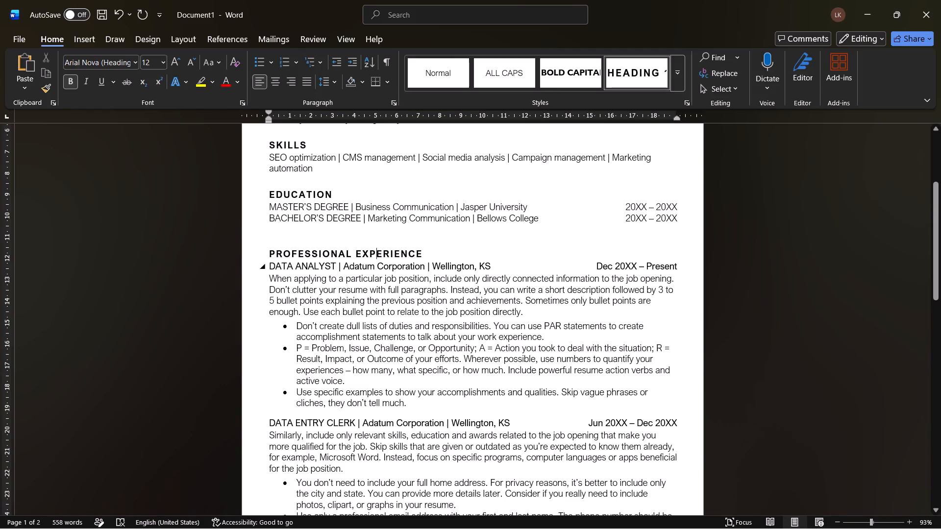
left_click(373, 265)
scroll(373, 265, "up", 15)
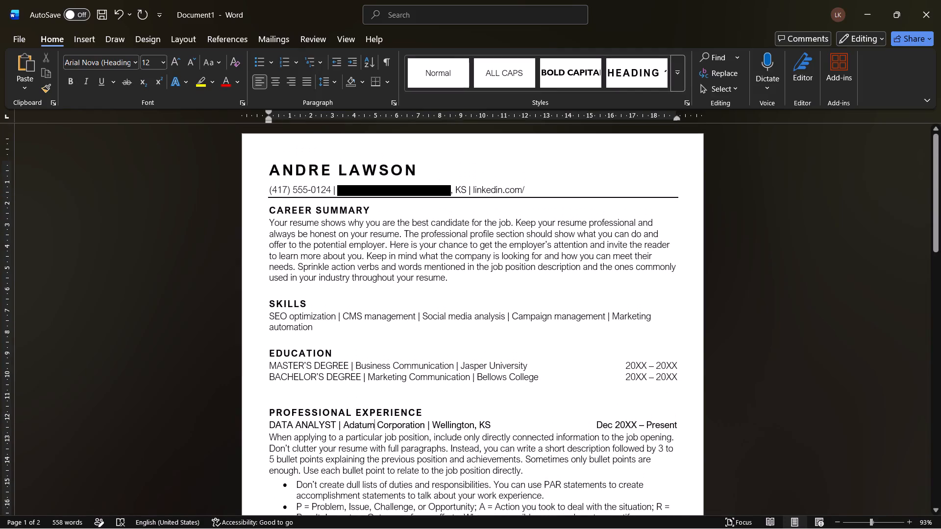
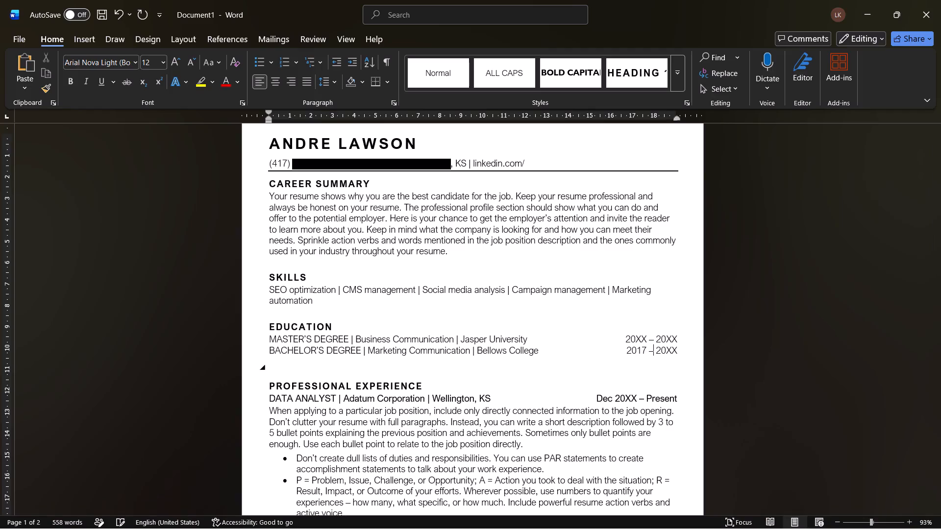
Set the end year of the Bachelor's degree entry in the Education section to 2021.
key("Right")
key("Right")
key("Right")
key("Delete")
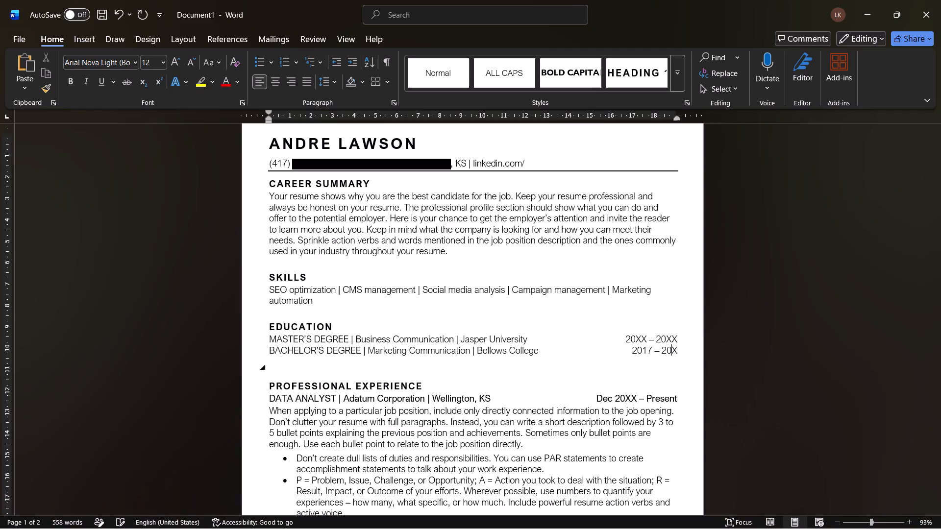
key("Delete")
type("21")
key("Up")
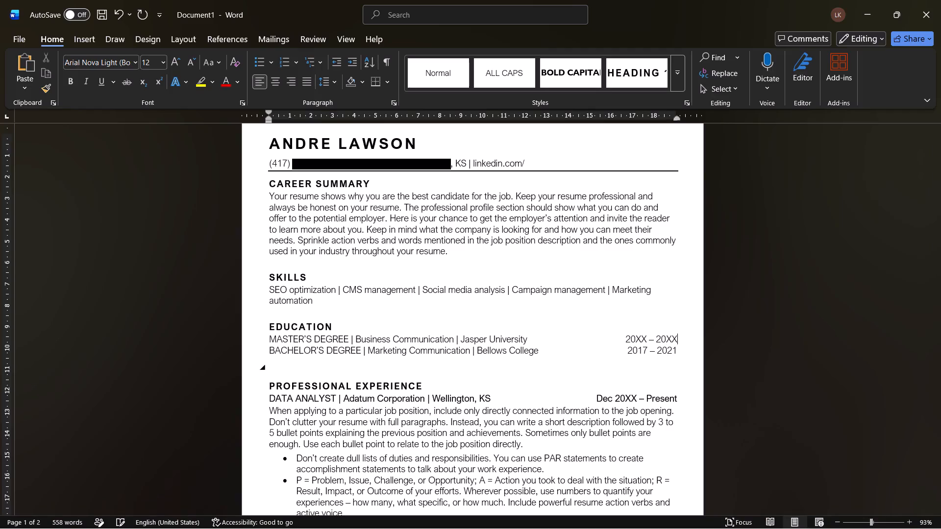
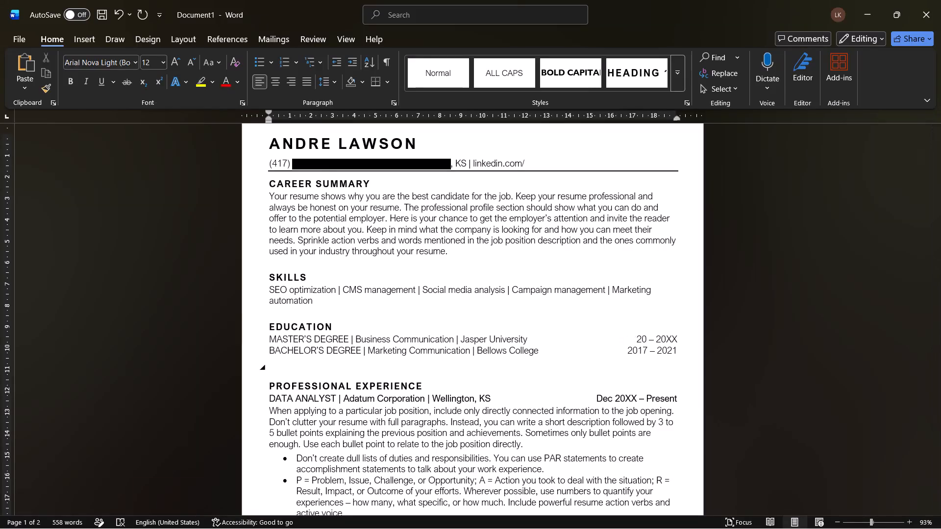
Set the Master's Degree start year in the Education section to 2024 and go to its placeholder end year.
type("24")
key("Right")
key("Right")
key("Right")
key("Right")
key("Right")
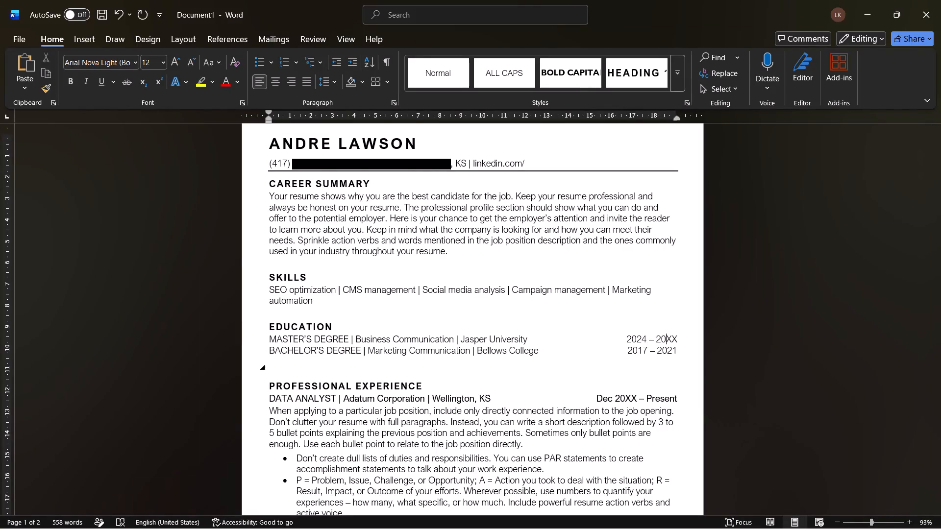
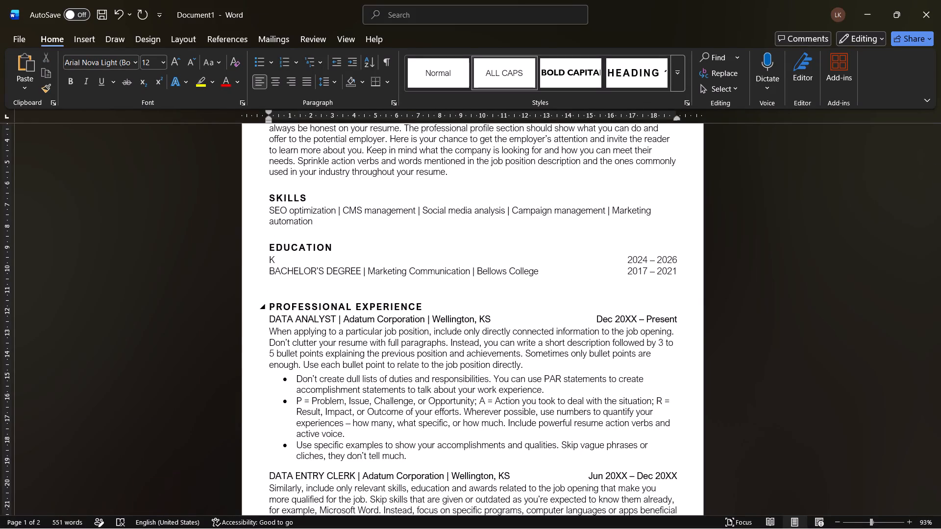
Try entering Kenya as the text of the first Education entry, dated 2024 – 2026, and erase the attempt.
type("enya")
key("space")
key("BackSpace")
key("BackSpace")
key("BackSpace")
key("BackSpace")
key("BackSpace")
Complete the institution name in the 2024 – 2026 Education entry as KENYA MEDICAL TRAINING COLLEGE.
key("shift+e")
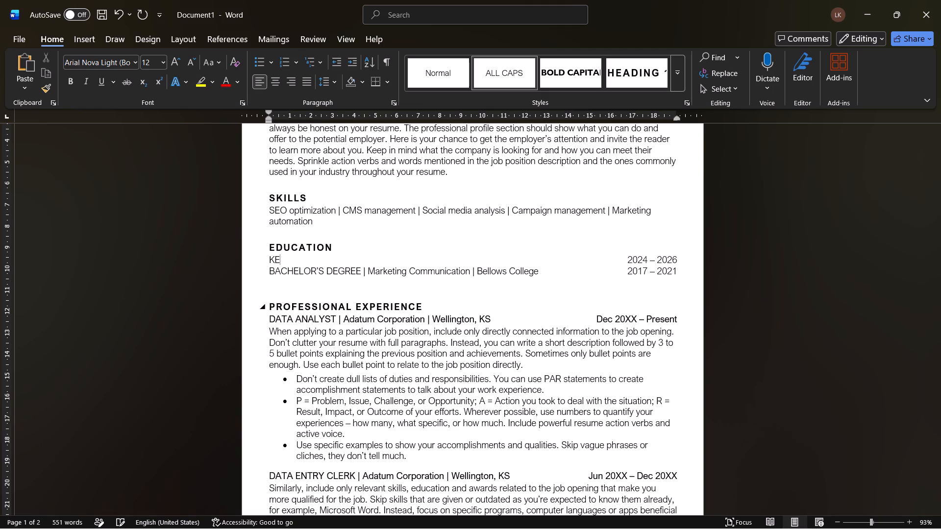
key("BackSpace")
type("ENYA mEDICAL tRAINING cOLLEGE")
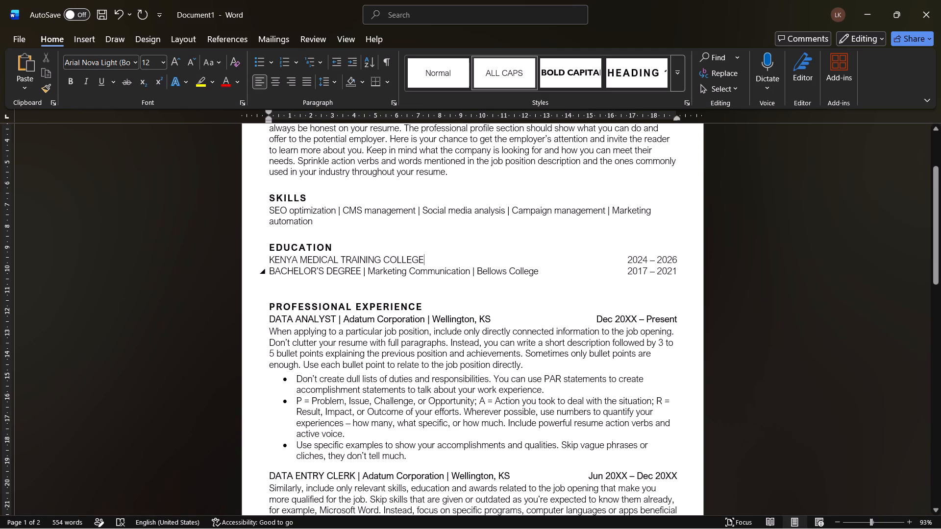
Change the case of the Kenya Medical Training College text so that each word is capitalized.
left_click_drag(423, 257, 290, 257)
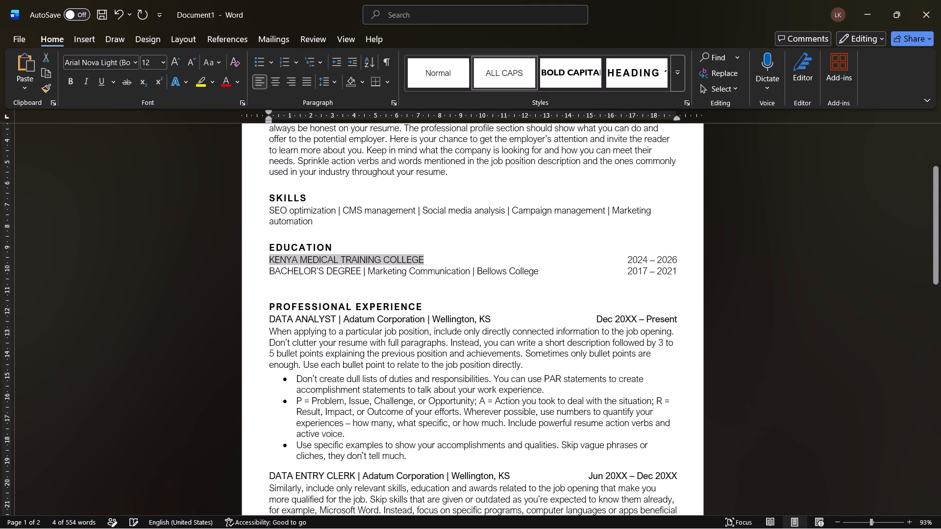
left_click(216, 65)
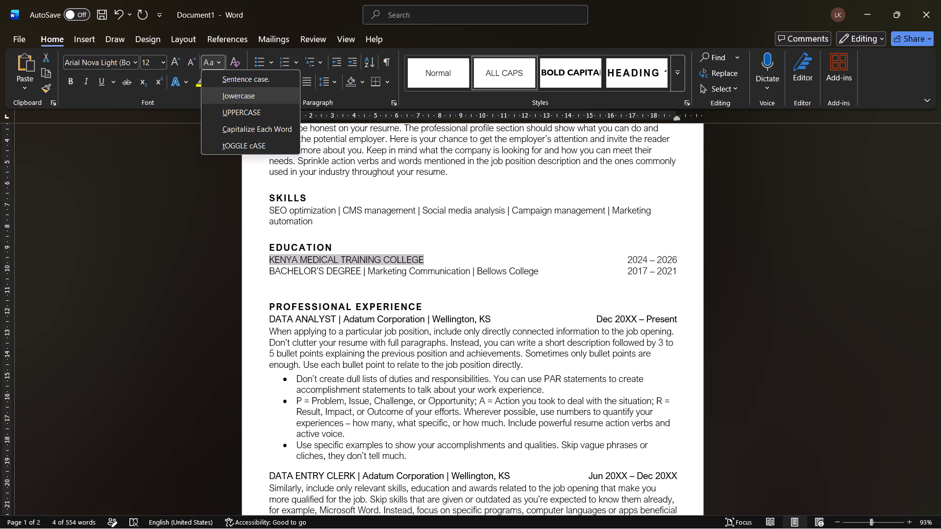
left_click(243, 127)
left_click(421, 257)
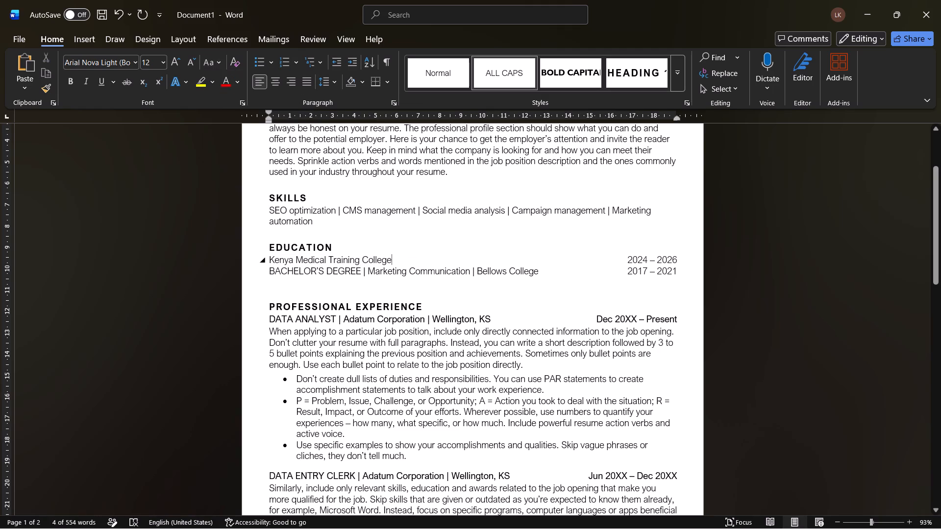
Set the line spacing of both Education entries, Kenya Medical Training College and Bachelor's Degree, to 1.5.
left_click_drag(679, 273, 290, 264)
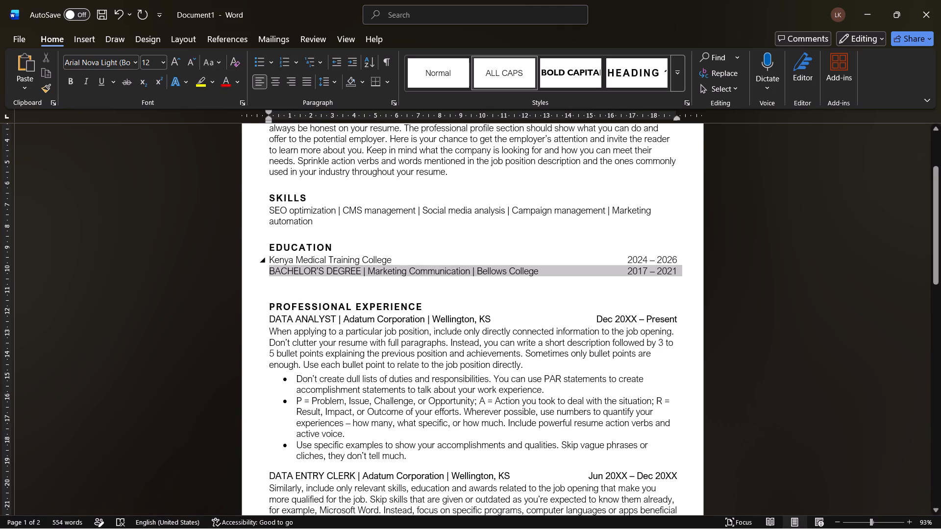
left_click_drag(290, 264, 282, 264)
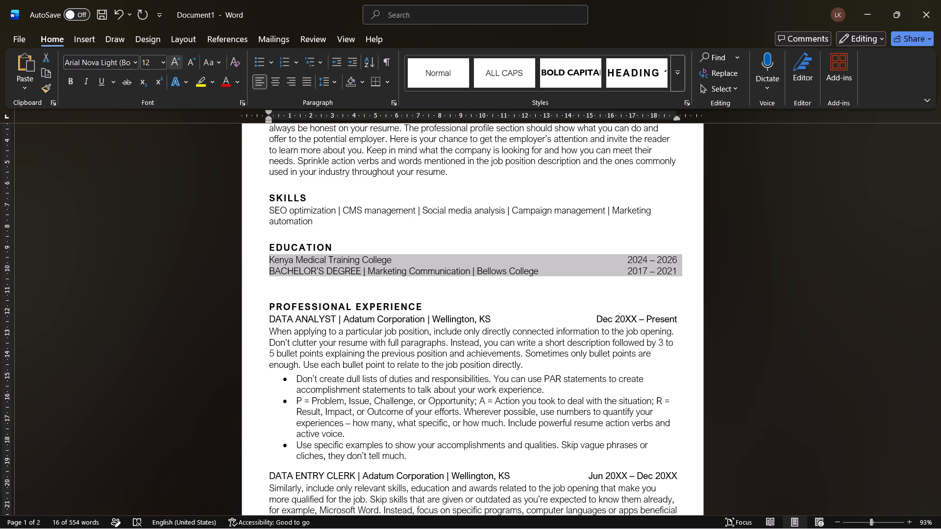
left_click(321, 81)
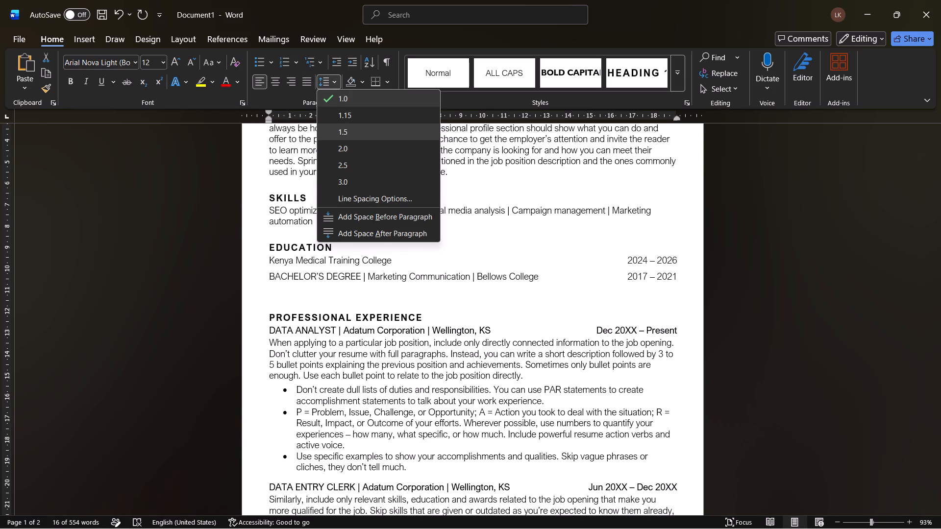
left_click(336, 137)
left_click(578, 285)
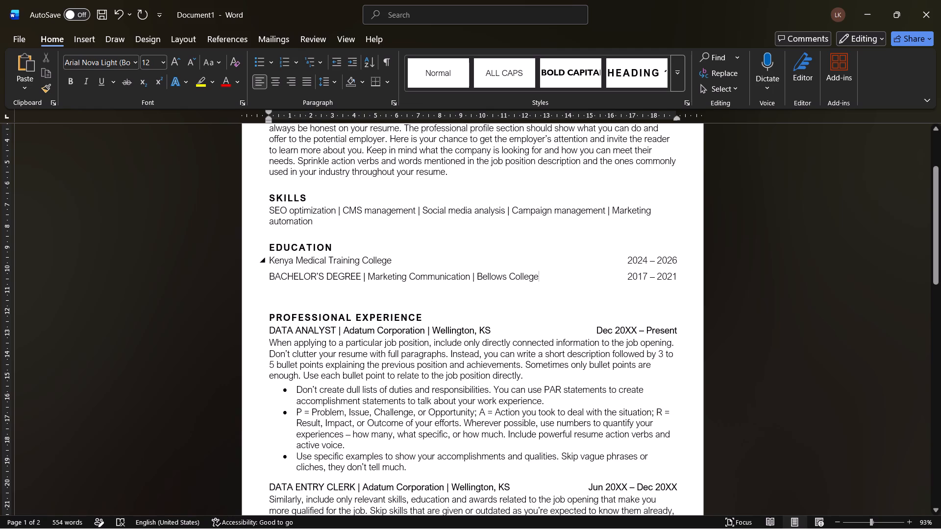
Insert a new line below the Kenya Medical Training College entry, after its 2024 – 2026 dates.
left_click(679, 264)
key("shift+Return")
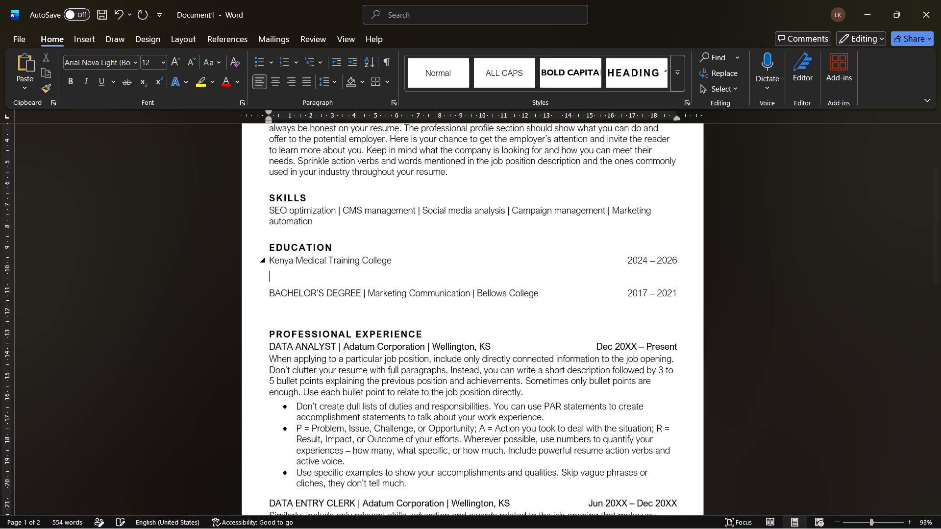
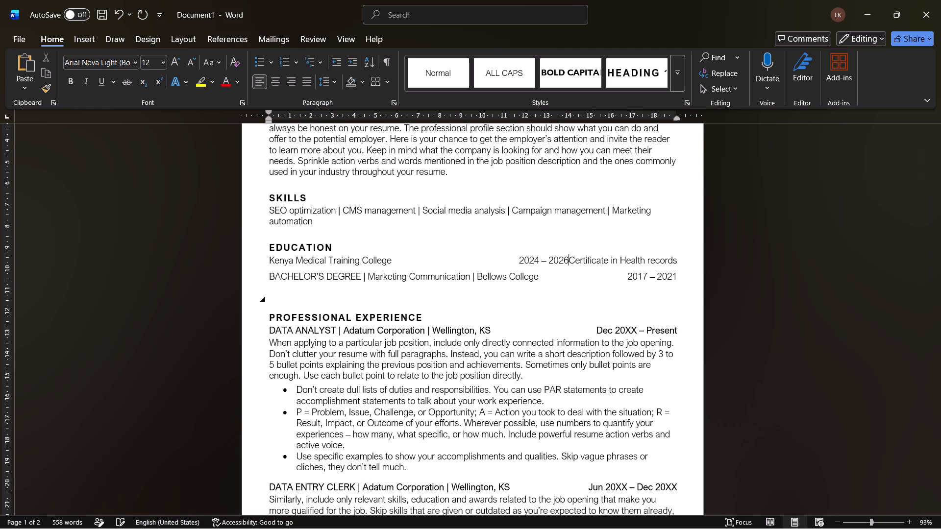
Move Certificate in Health records onto its own line beneath Kenya Medical Training College using a line break.
key("shift+Return")
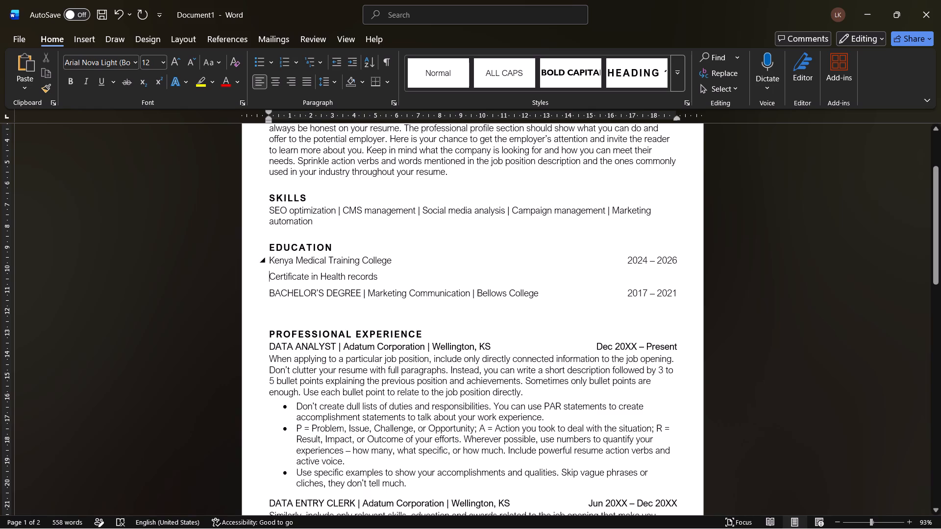
Italicize the Certificate in Health records line in the Education section.
left_click_drag(383, 279, 272, 274)
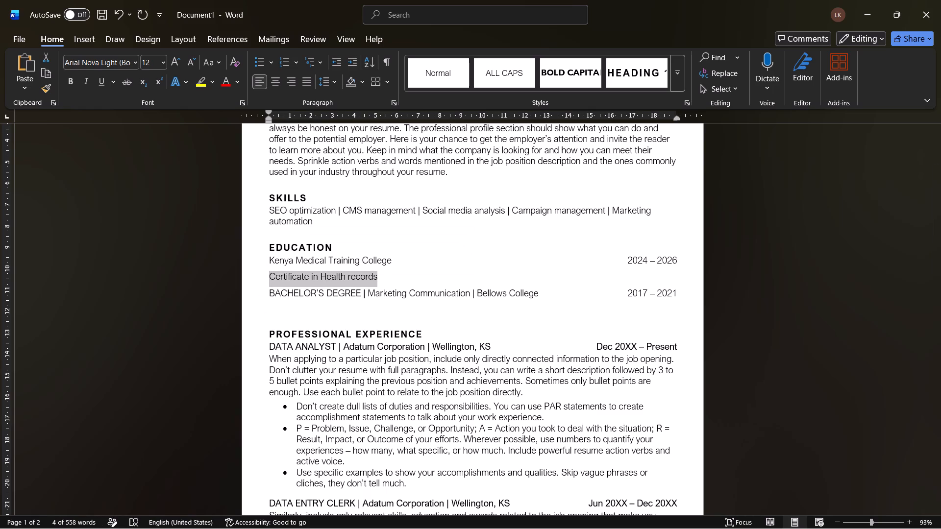
left_click(84, 80)
left_click(404, 244)
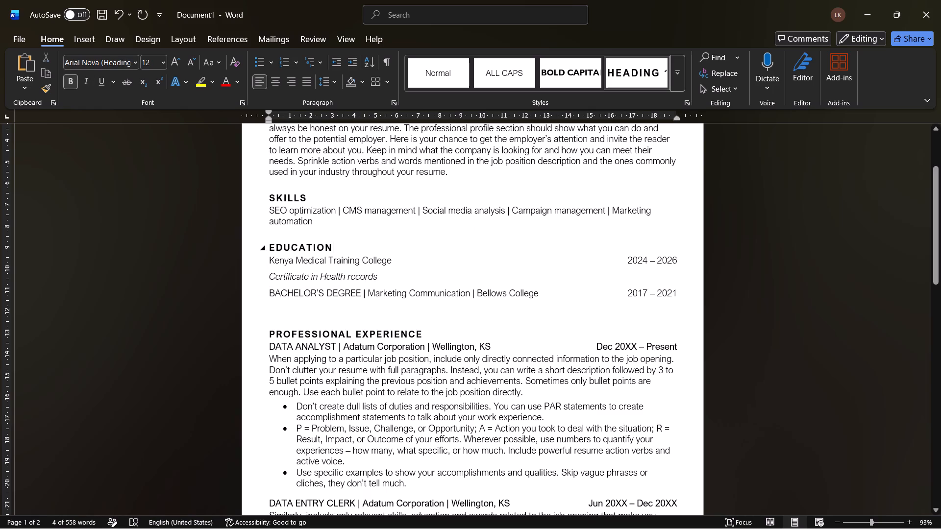
left_click(356, 279)
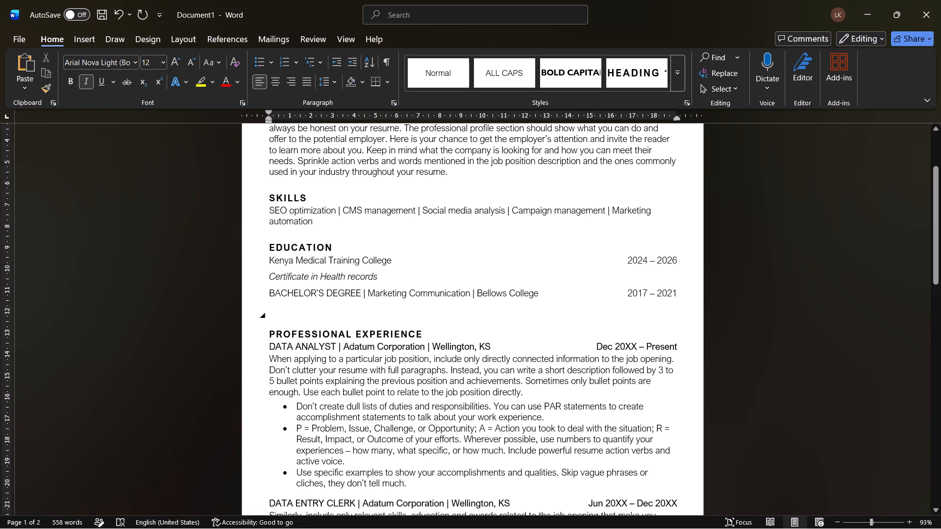
Set the font of all the Education entries below the heading, including their dates, to Calibri.
left_click_drag(676, 294, 280, 264)
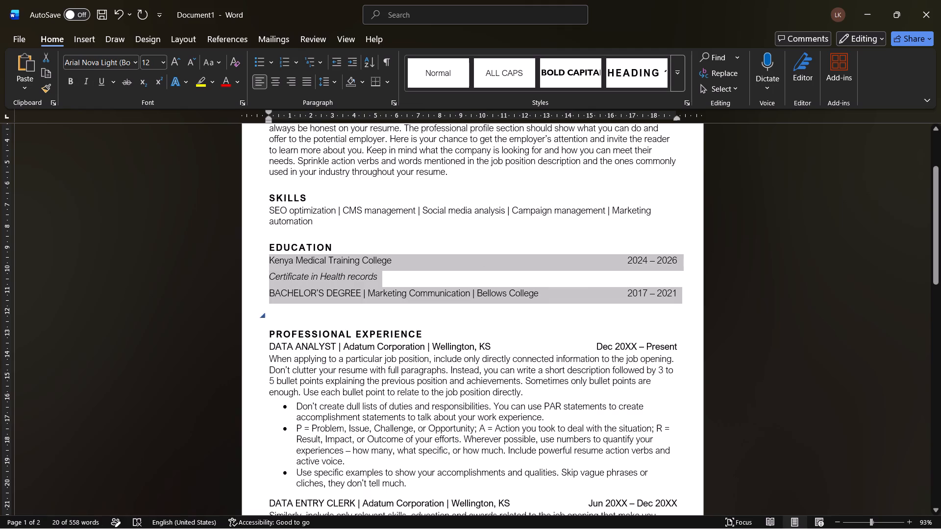
left_click(133, 61)
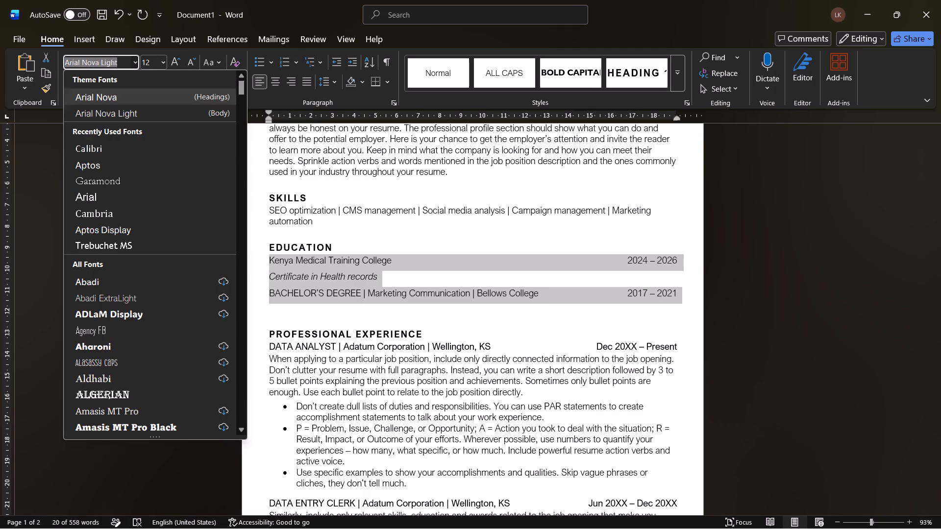
left_click(96, 147)
left_click(396, 263)
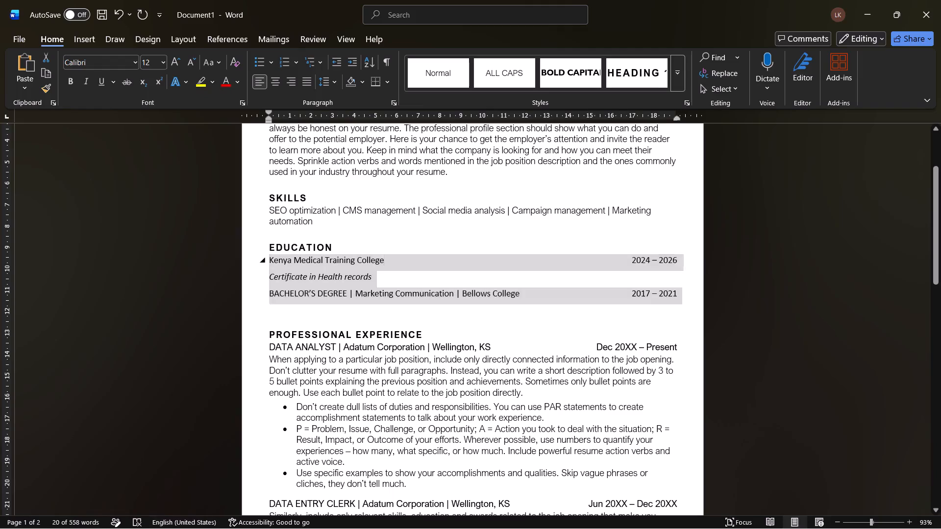
left_click(668, 298)
Set the font of the Career Summary paragraph to Calibri.
scroll(409, 232, "up", 5)
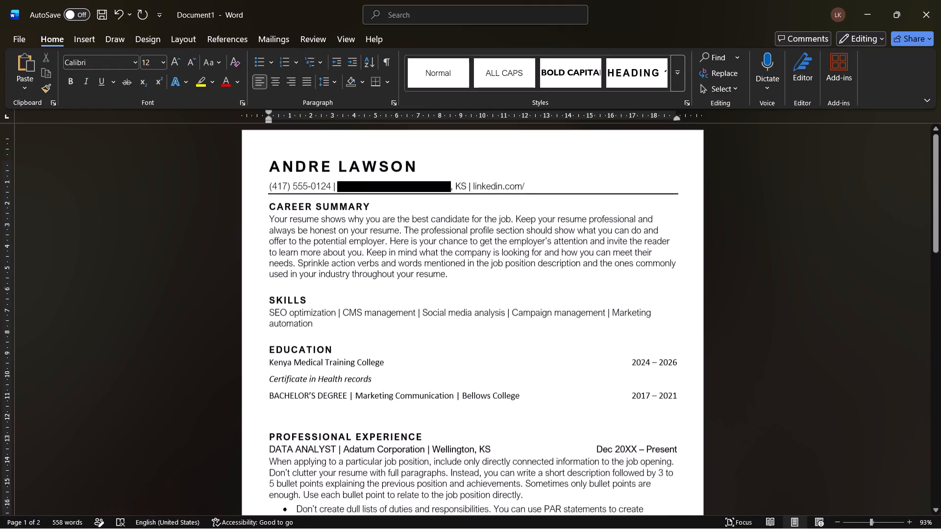
left_click_drag(461, 277, 273, 226)
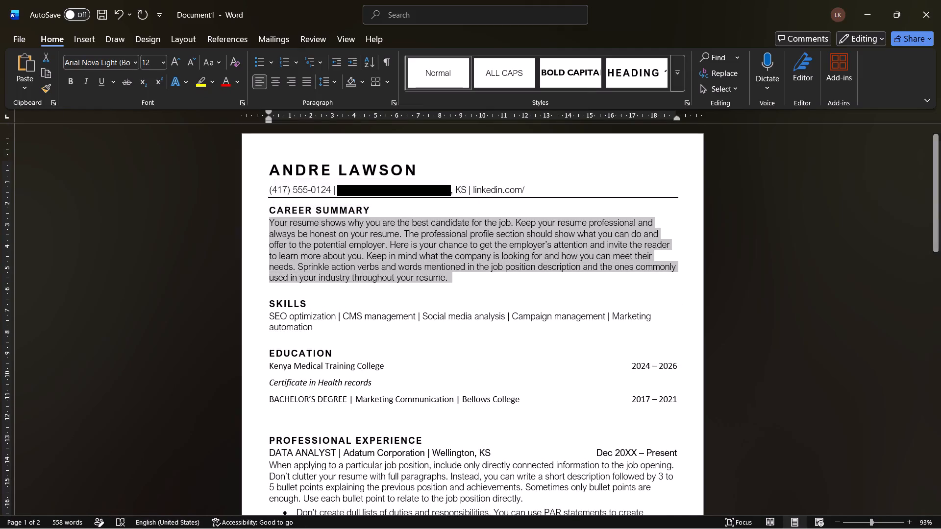
left_click(138, 59)
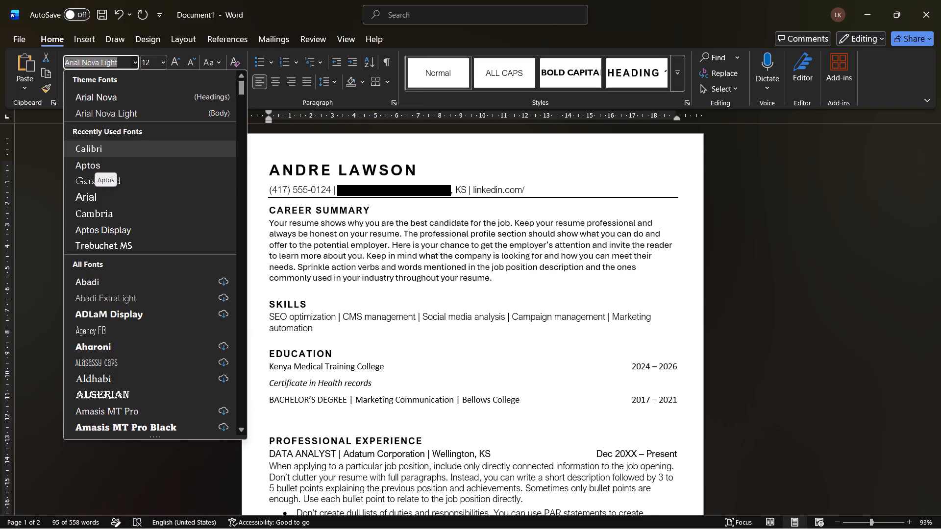
left_click(95, 155)
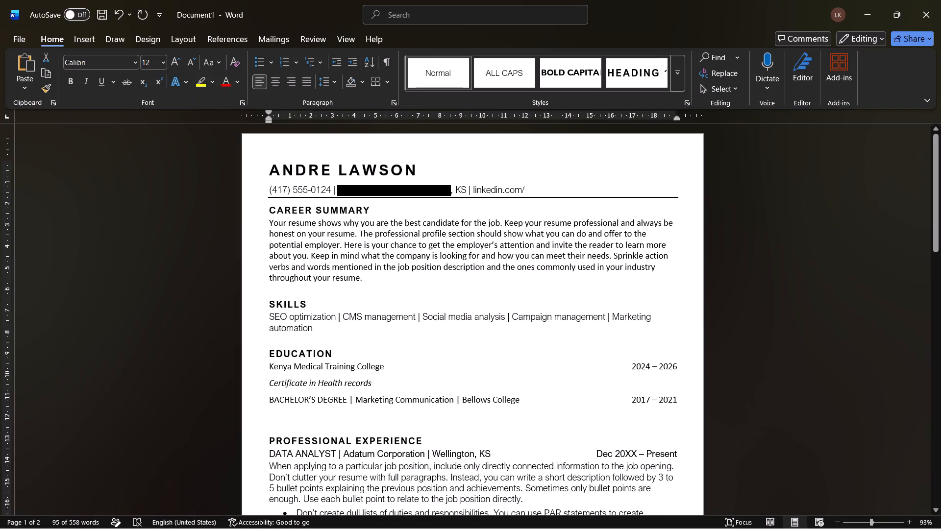
left_click(354, 345)
Set the font of the skills list under the Skills heading to Calibri.
left_click_drag(323, 329, 268, 317)
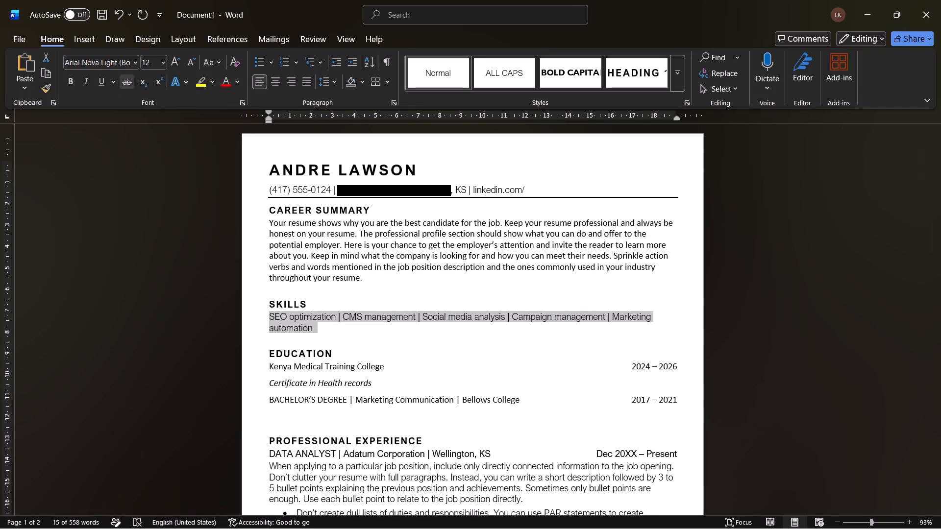
left_click(137, 62)
left_click(99, 152)
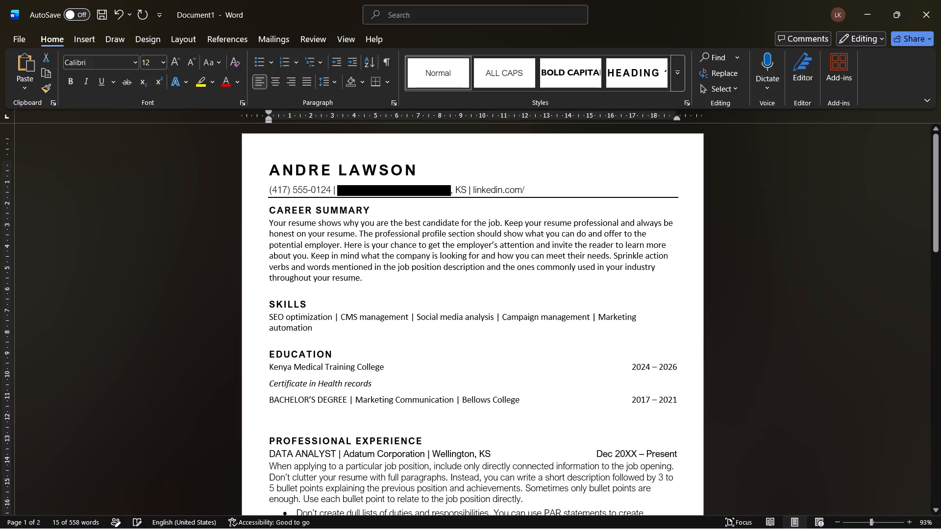
left_click(406, 305)
scroll(406, 305, "down", 3)
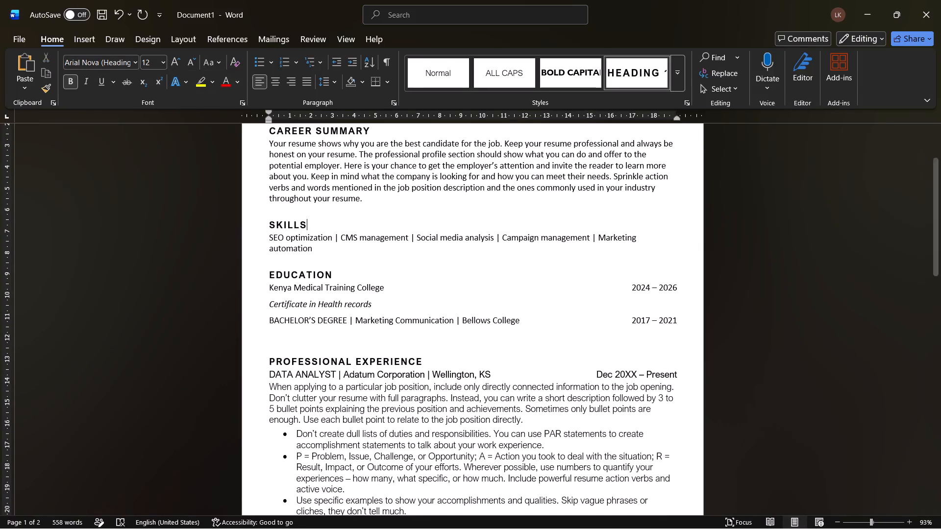
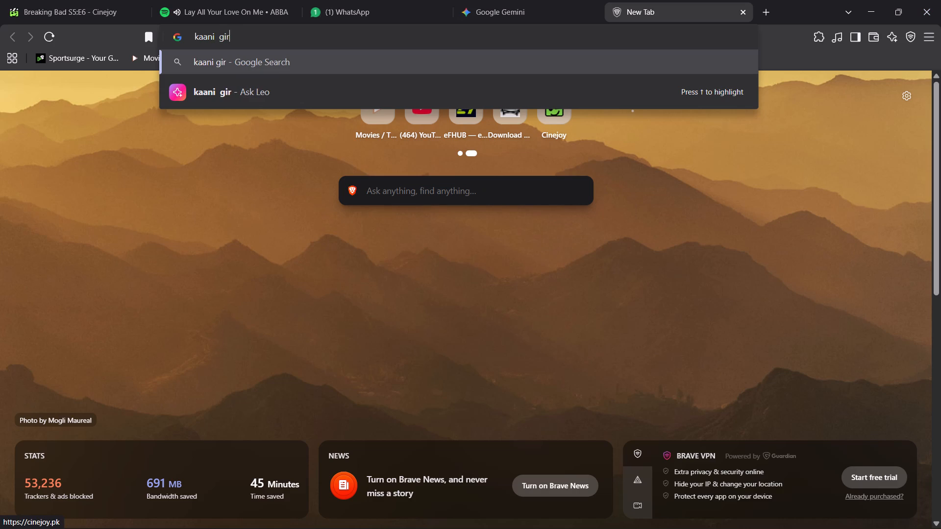
Search the web for "kaani girls high school".
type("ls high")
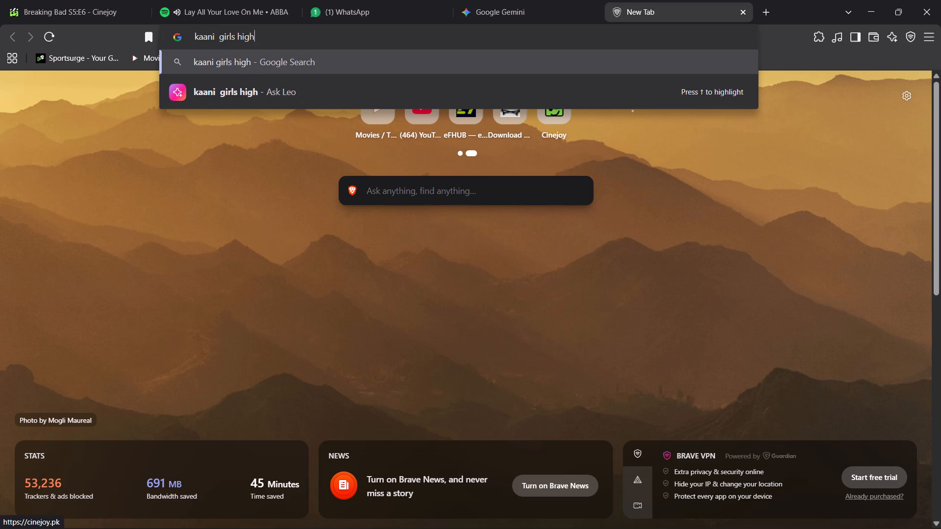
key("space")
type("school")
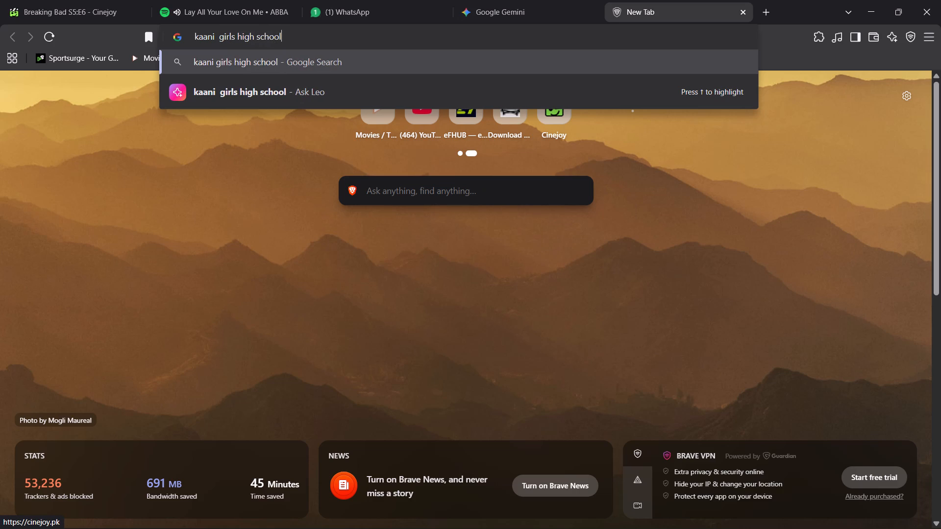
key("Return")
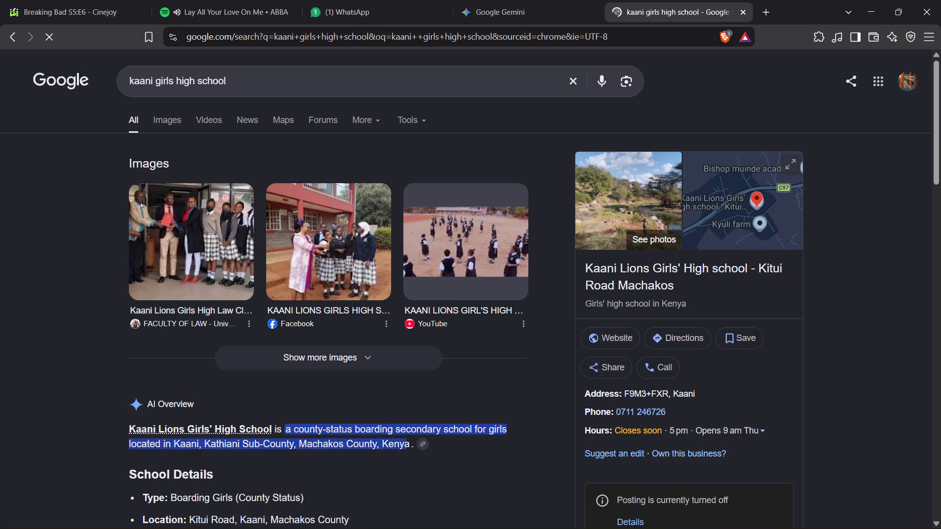
Copy the school name "Kaani Lions Girls' High School" from the search results and paste it over the Bachelor's degree entry in the Word resume as text only.
left_click_drag(586, 268, 704, 260)
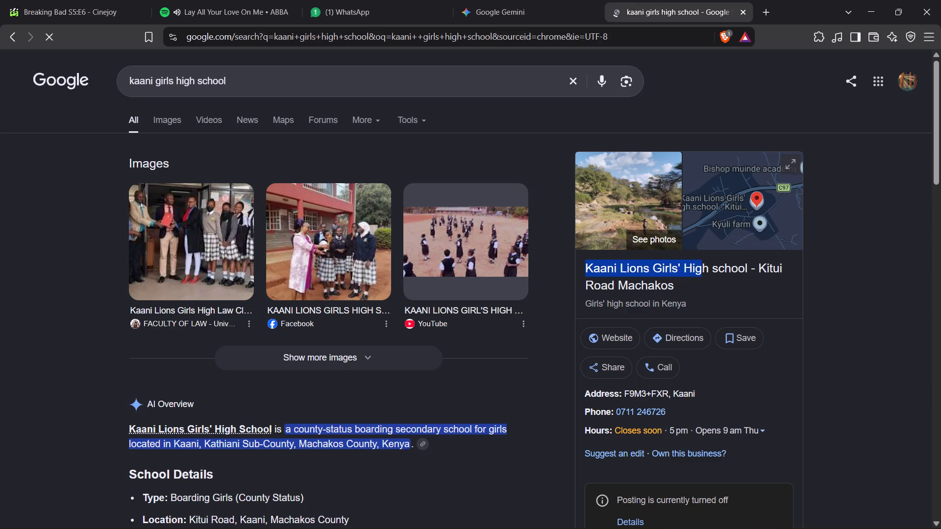
left_click_drag(704, 260, 747, 272)
key("ctrl+c")
key("ctrl+c")
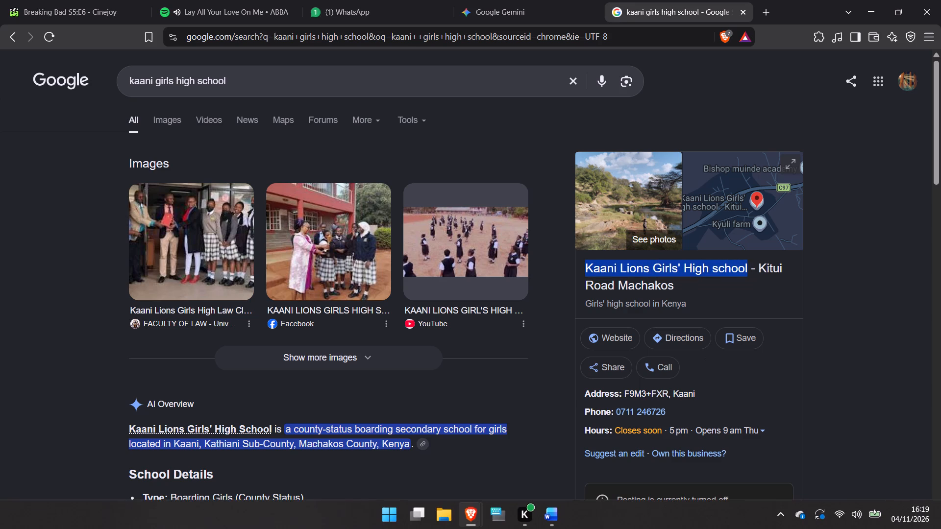
left_click(556, 509)
left_click(404, 304)
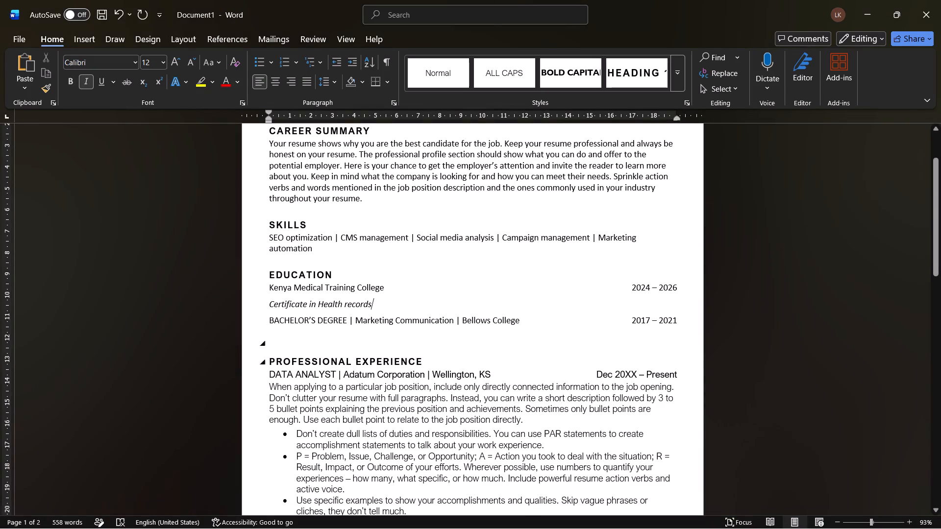
left_click_drag(524, 320, 287, 323)
key("ctrl+v")
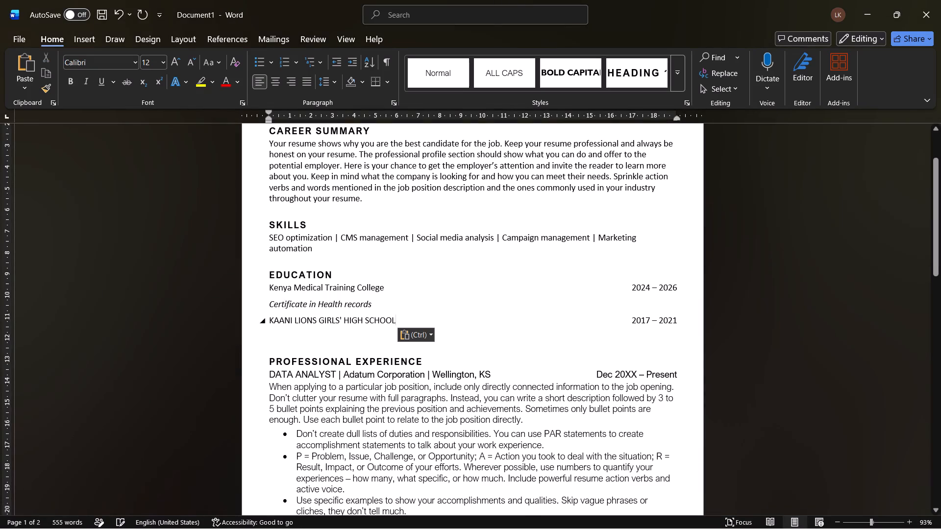
left_click(418, 336)
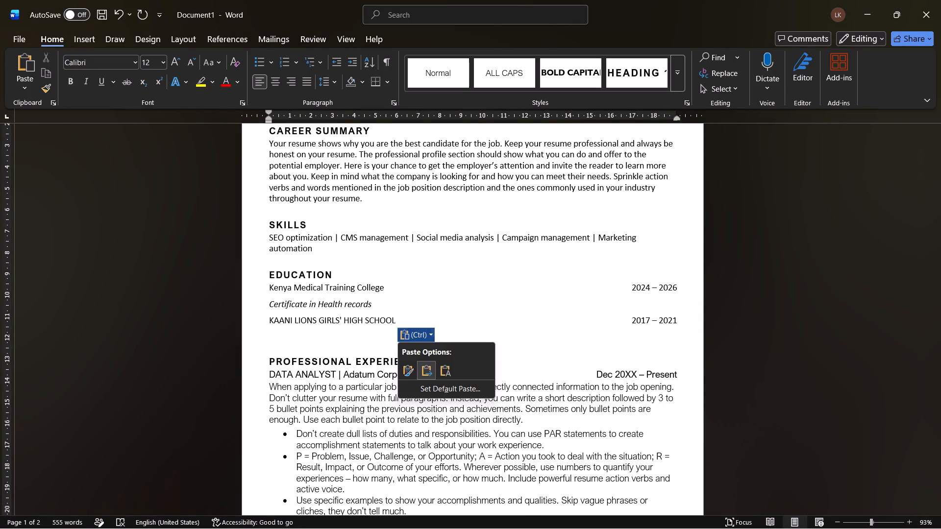
left_click(440, 367)
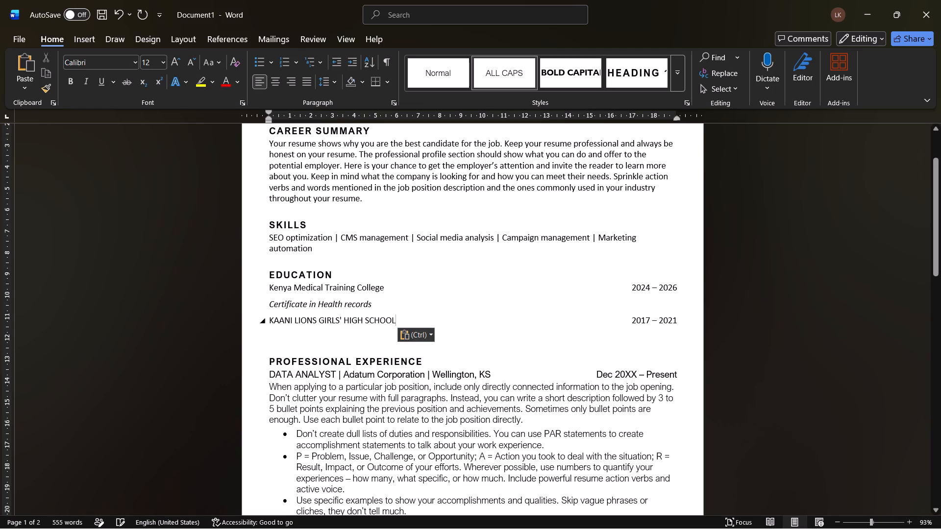
Change the case of the high school name in the Education section to Capitalize Each Word.
left_click_drag(407, 318, 270, 318)
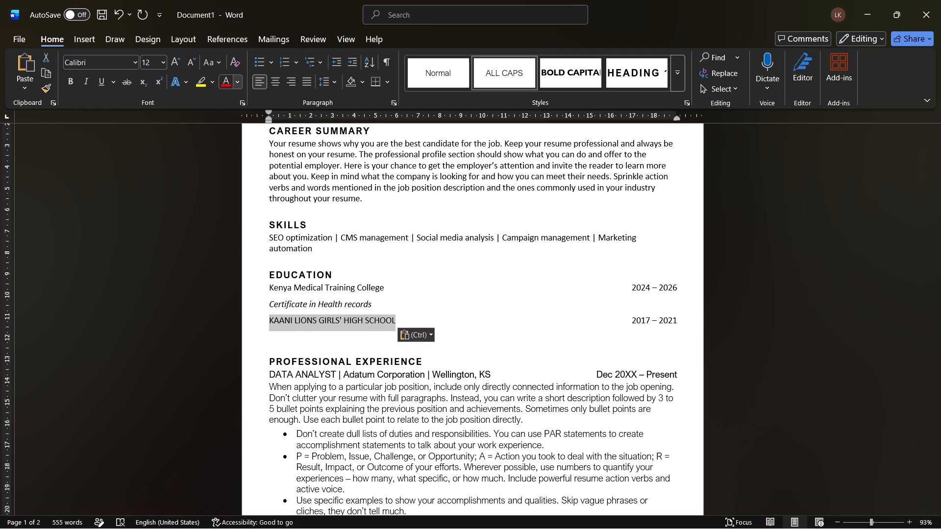
left_click(219, 59)
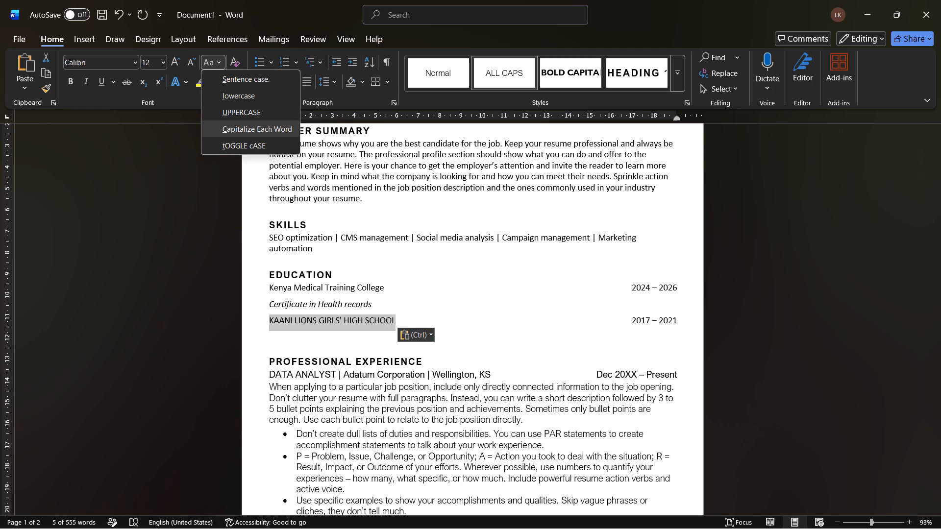
left_click(259, 131)
left_click(428, 320)
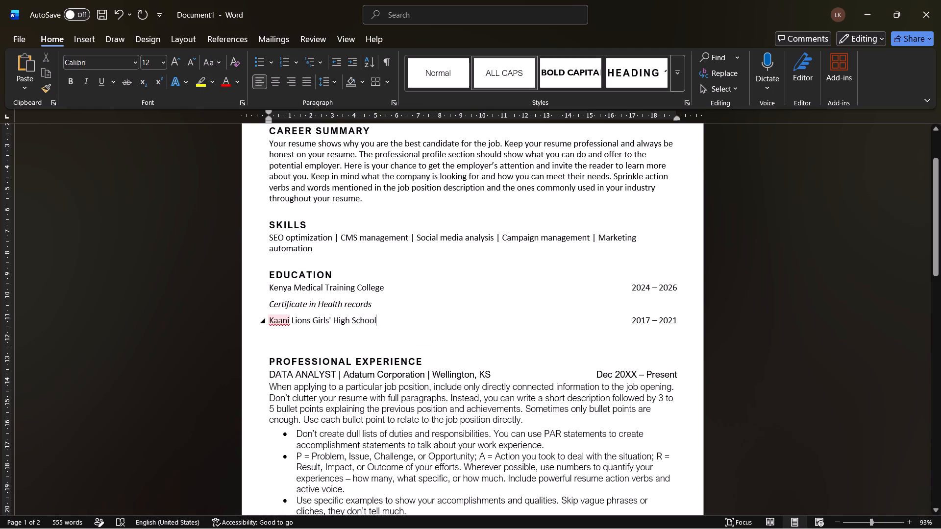
Add the word "Kaani" to the spelling dictionary.
right_click(282, 320)
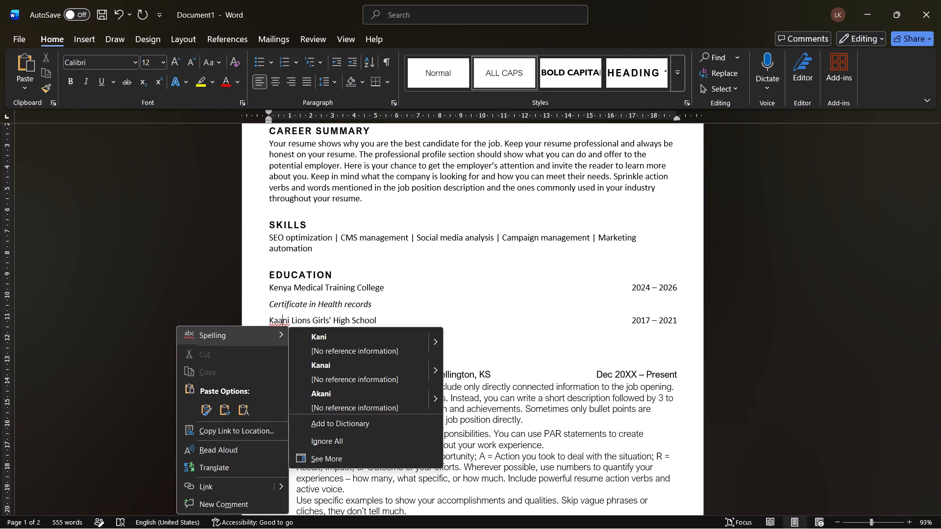
left_click(337, 428)
Add the line "Kenya Certificate of Secondary Education" beneath the high school entry and its dates.
left_click(684, 324)
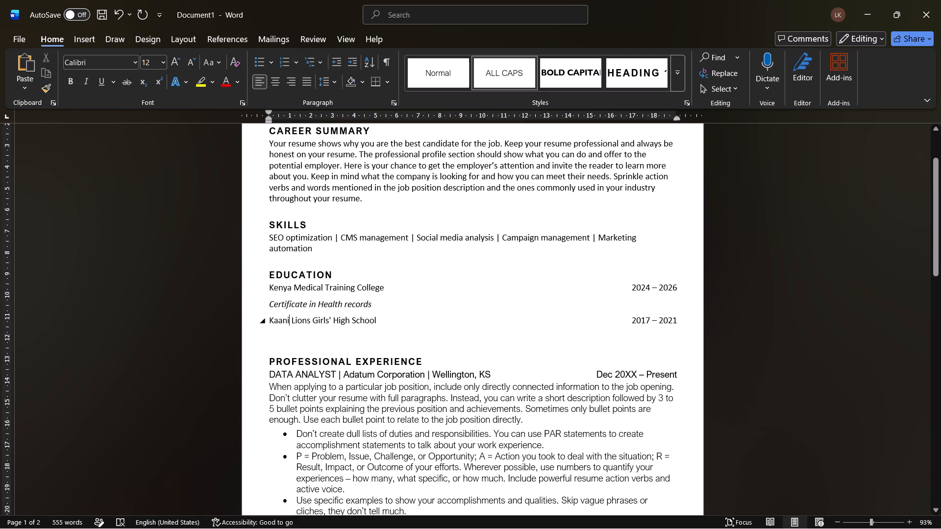
key("shift+Return")
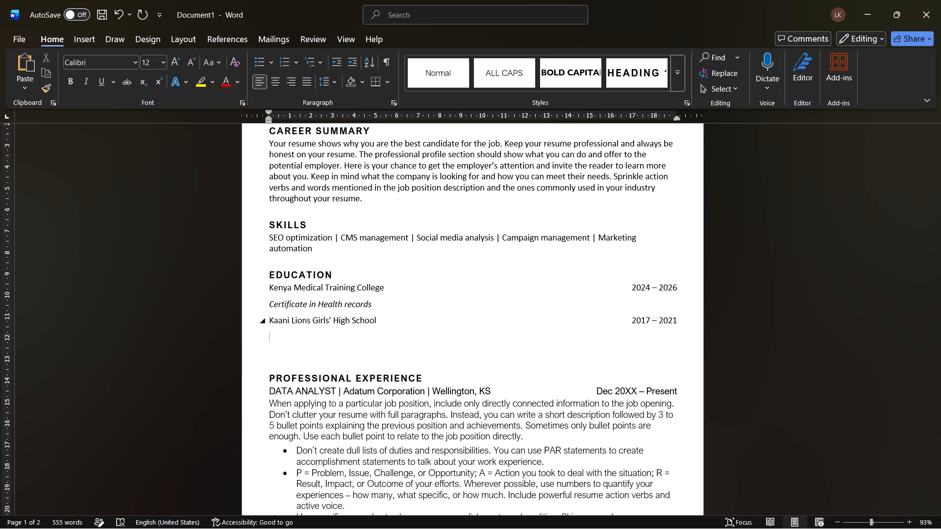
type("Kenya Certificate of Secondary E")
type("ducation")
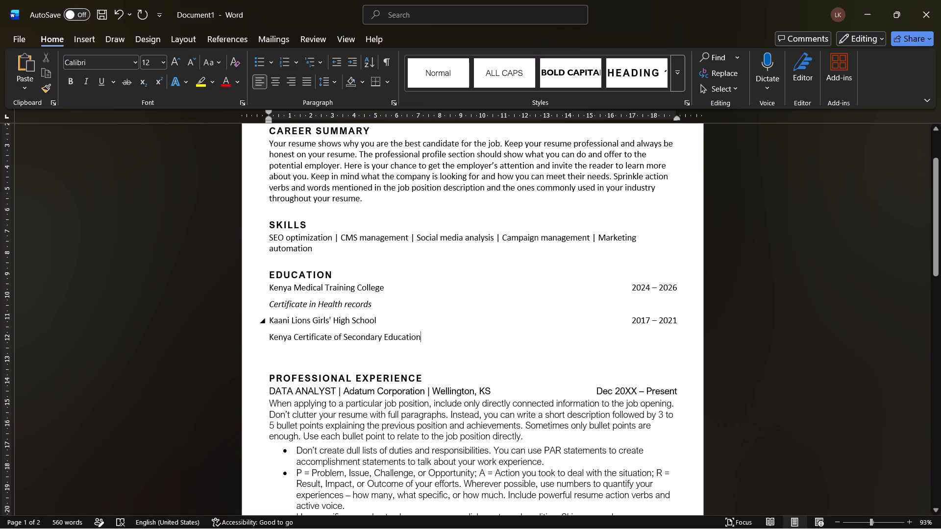
Add space after the paragraphs of both Education entries, from Kenya Medical Training College through Kenya Certificate of Secondary Education.
left_click_drag(429, 343, 286, 297)
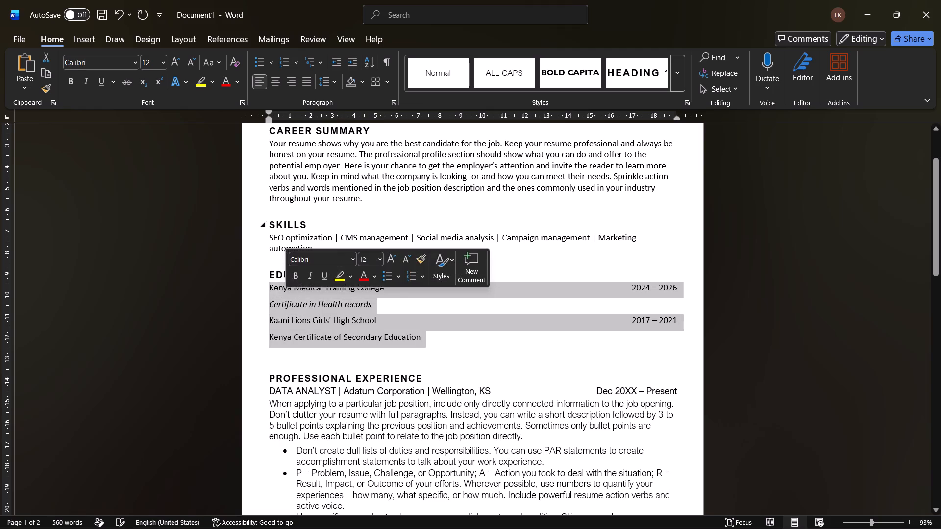
left_click(325, 77)
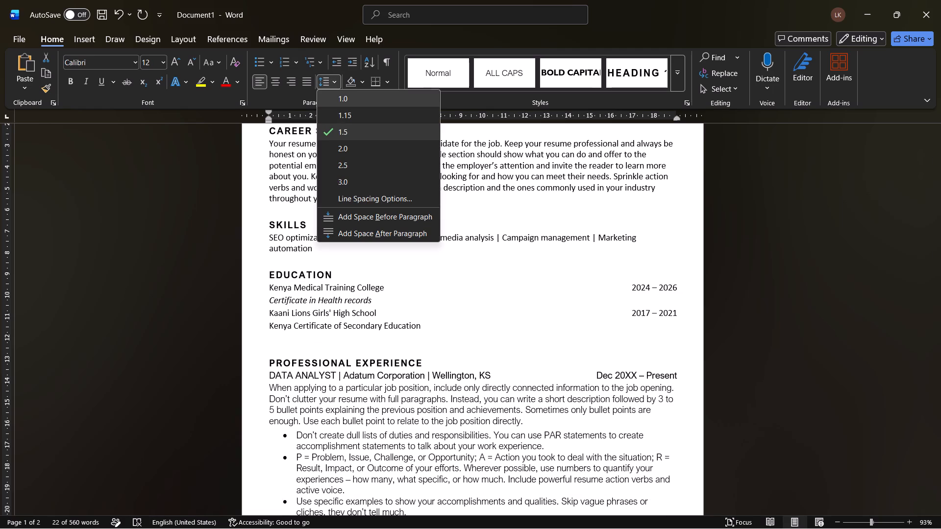
left_click(373, 234)
left_click(406, 315)
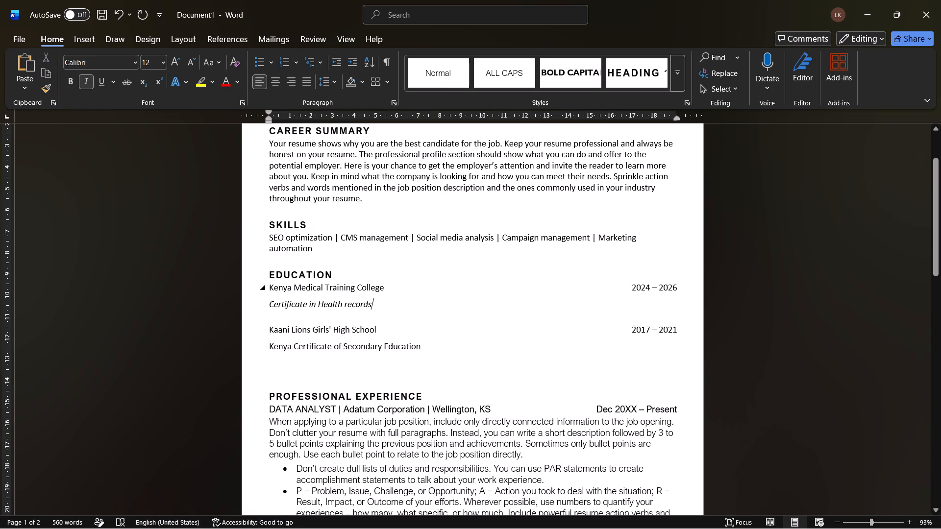
Delete the empty line above the Professional Experience heading.
left_click(288, 380)
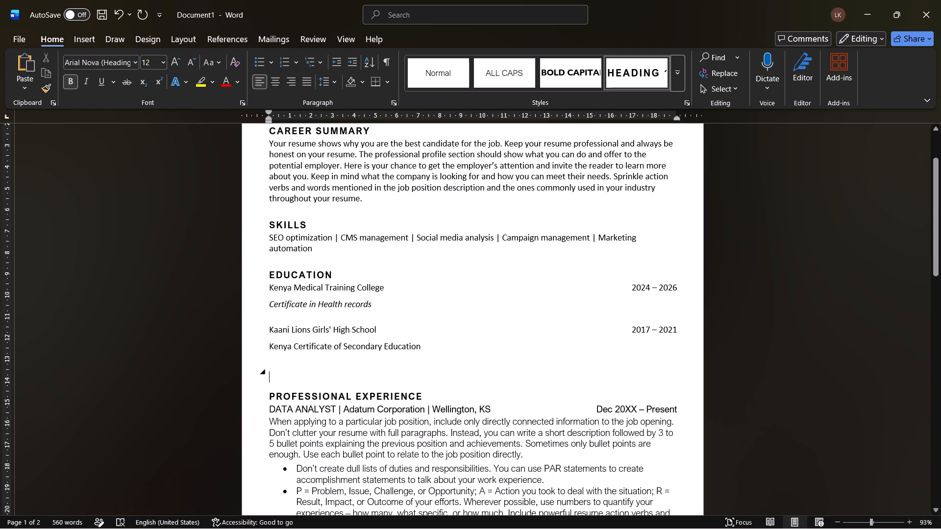
key("Delete")
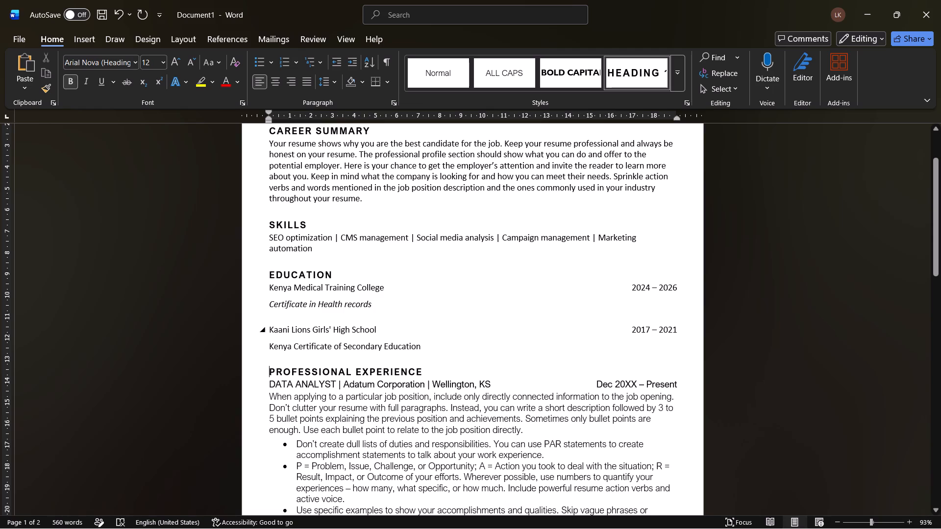
Set the font of the whole Data Analyst entry under Professional Experience, including its dates, description and bullet points, to Calibri.
scroll(502, 304, "down", 2)
scroll(502, 304, "up", 1)
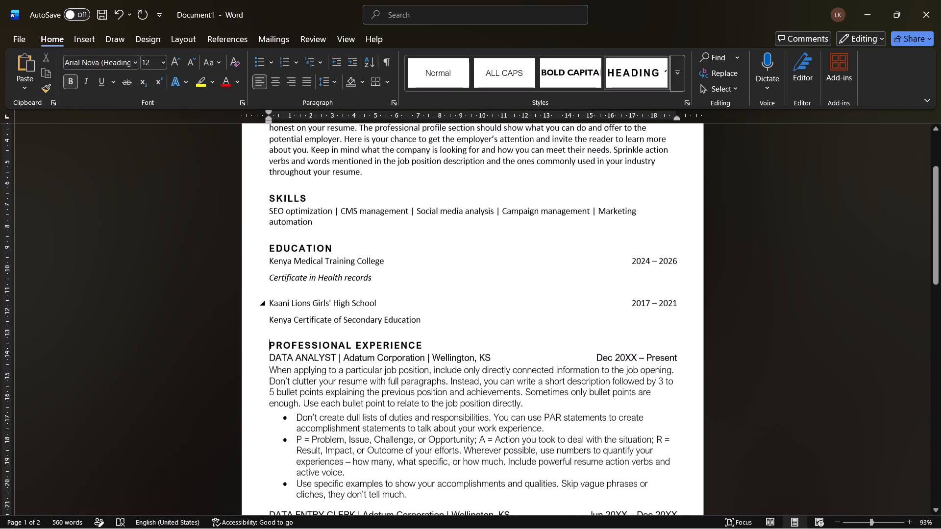
scroll(502, 304, "down", 2)
left_click_drag(417, 440, 348, 393)
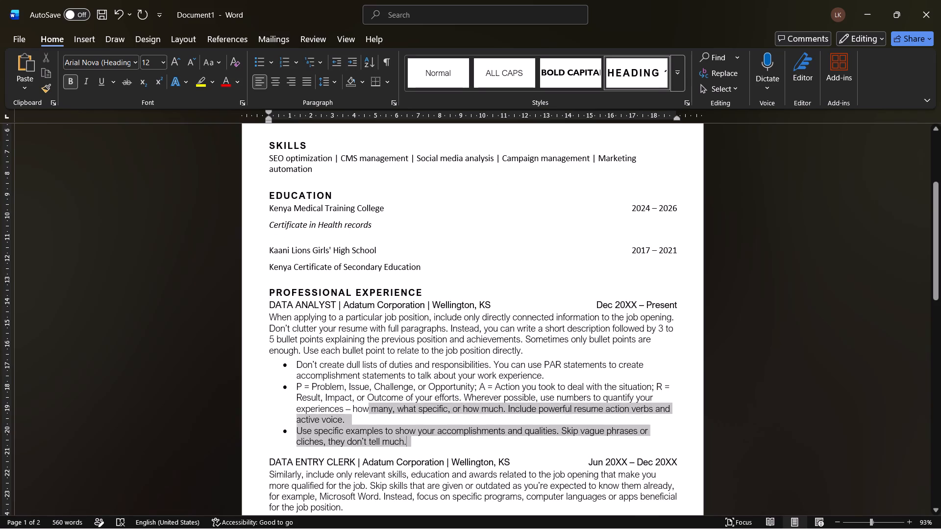
left_click_drag(348, 393, 272, 310)
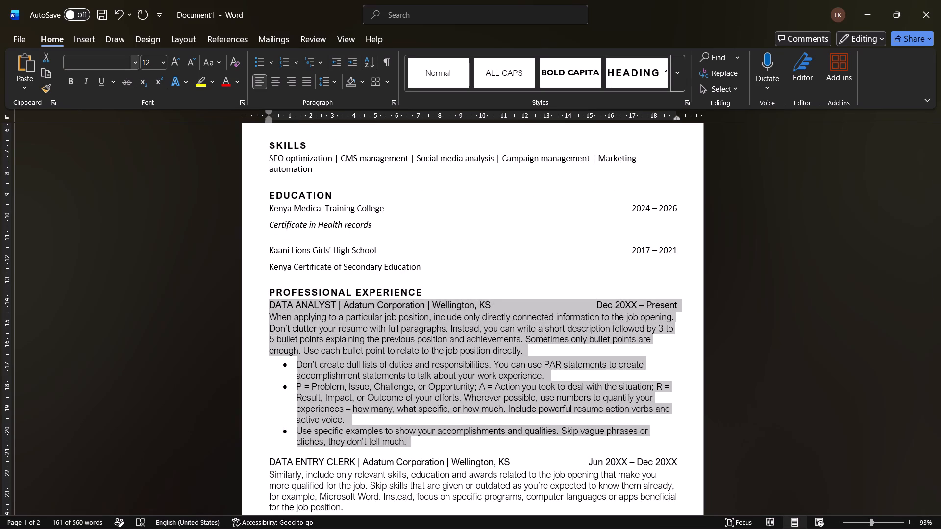
left_click(133, 63)
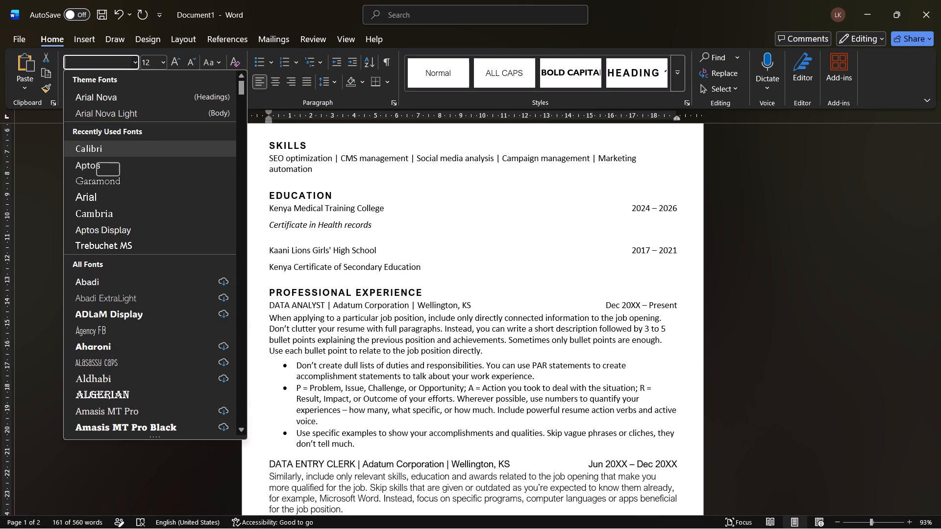
left_click(96, 150)
left_click(450, 343)
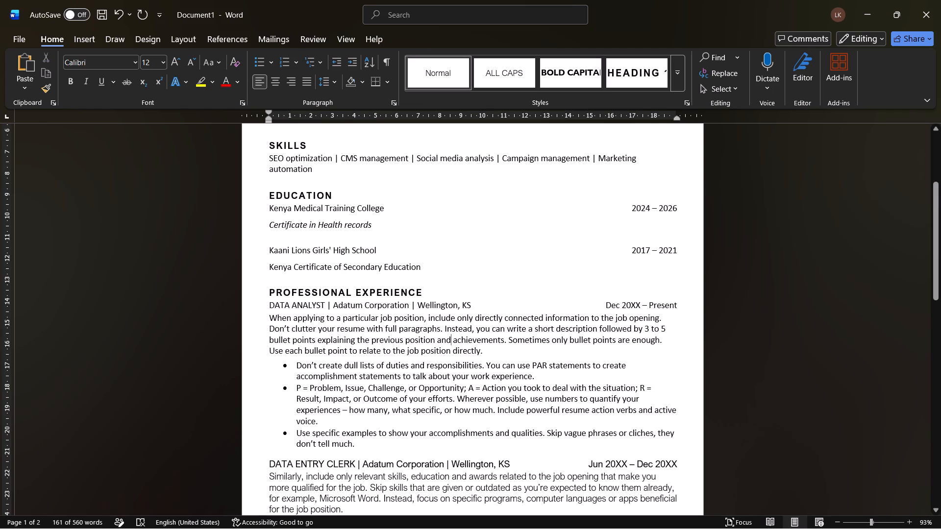
Replace the placeholder name at the top of the resume with the applicant's full name in capitals.
scroll(450, 343, "up", 2)
left_click(292, 295)
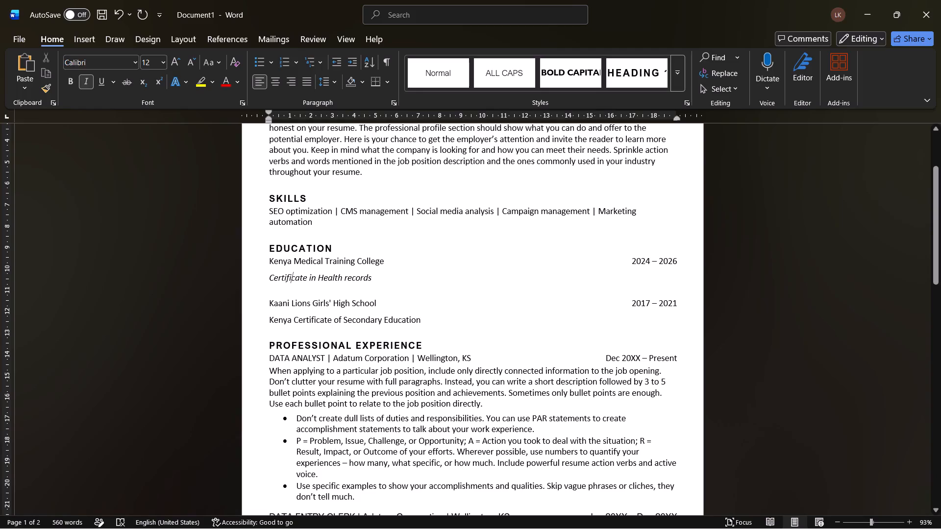
scroll(432, 229, "up", 5)
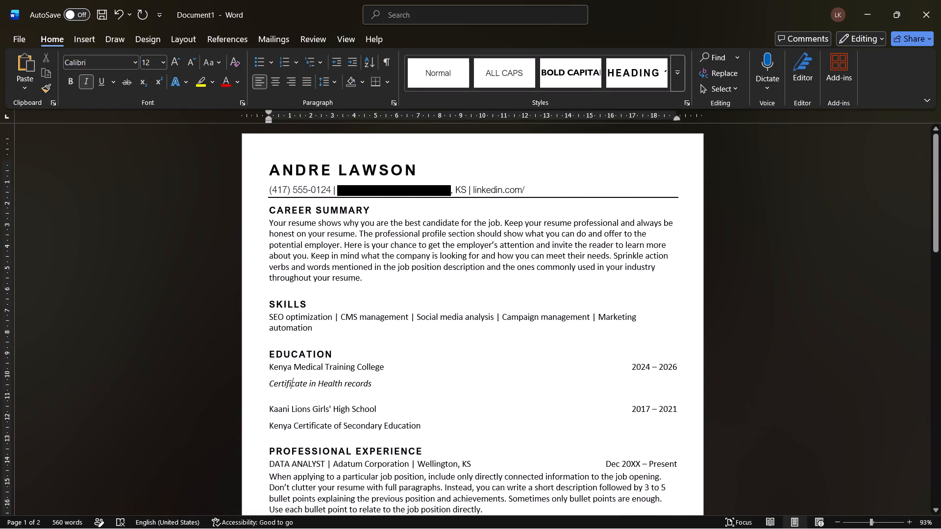
scroll(418, 221, "up", 2)
left_click(417, 175)
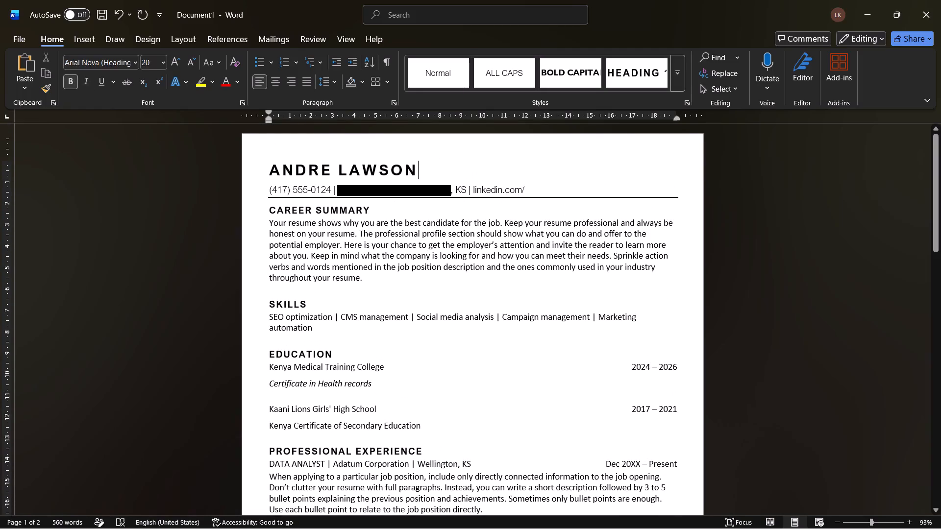
key("BackSpace")
key("BackSpace")
key("BackSpace")
key("BackSpace")
key("BackSpace")
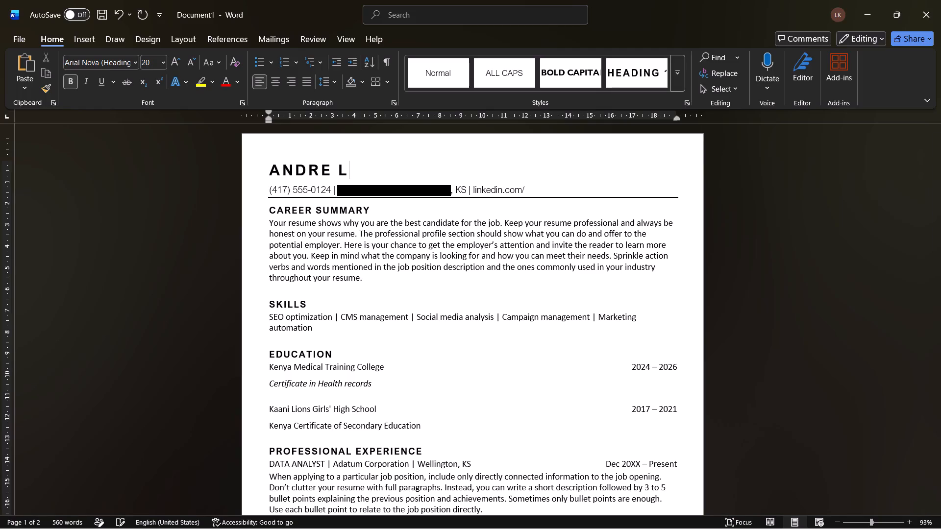
key("BackSpace")
key("BackSpace")
key("BackSpace")
key("BackSpace")
key("BackSpace")
key("BackSpace")
key("BackSpace")
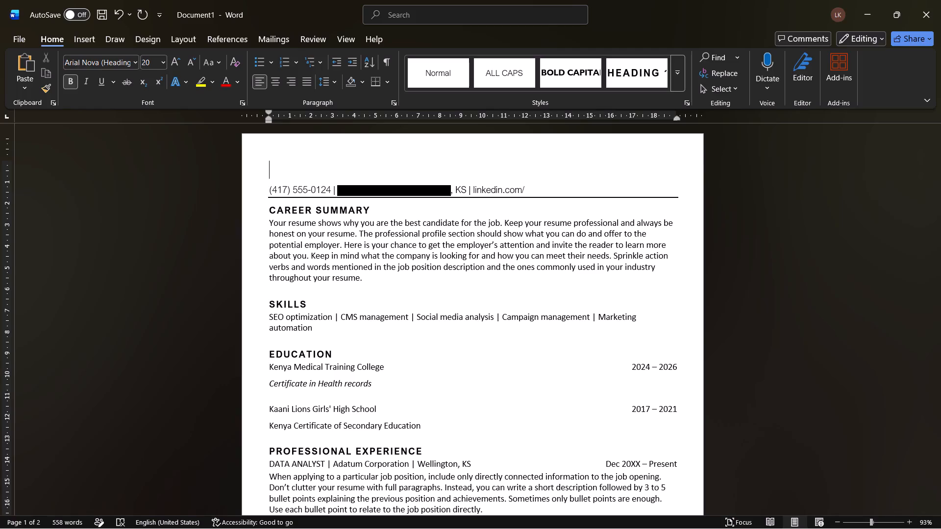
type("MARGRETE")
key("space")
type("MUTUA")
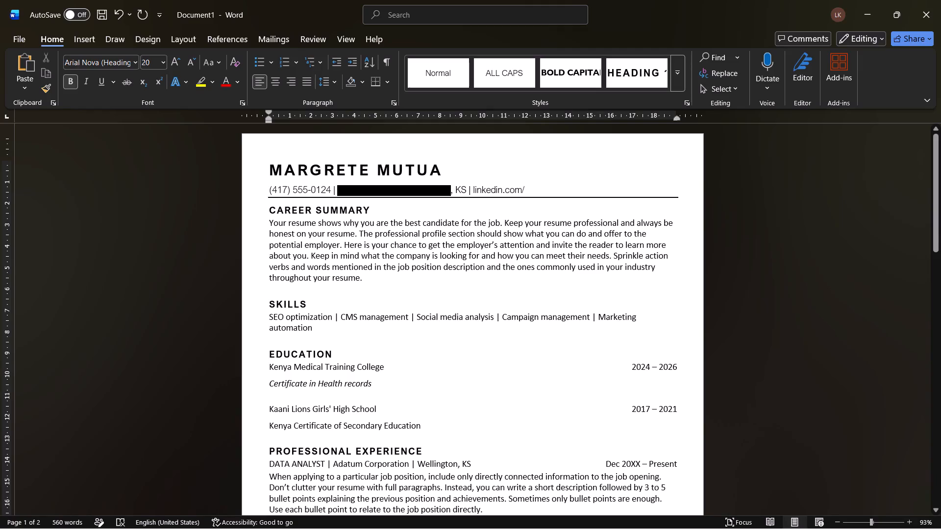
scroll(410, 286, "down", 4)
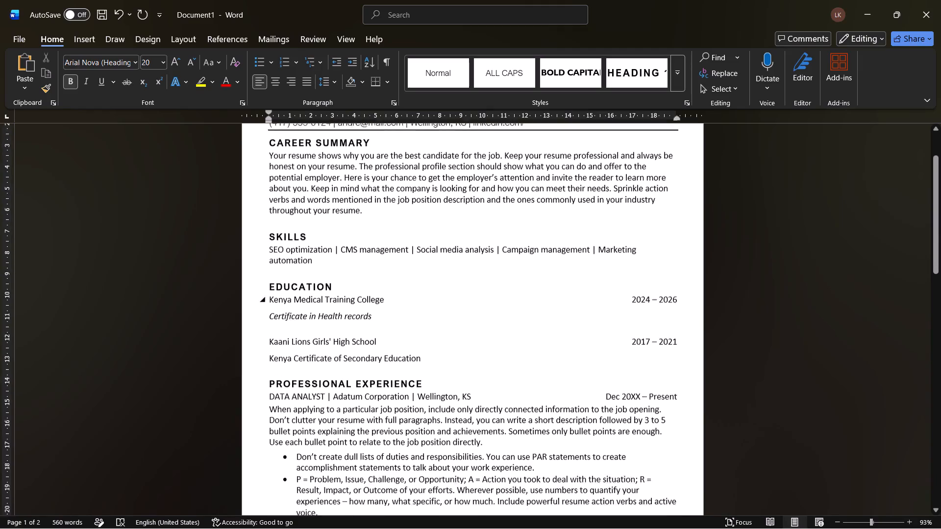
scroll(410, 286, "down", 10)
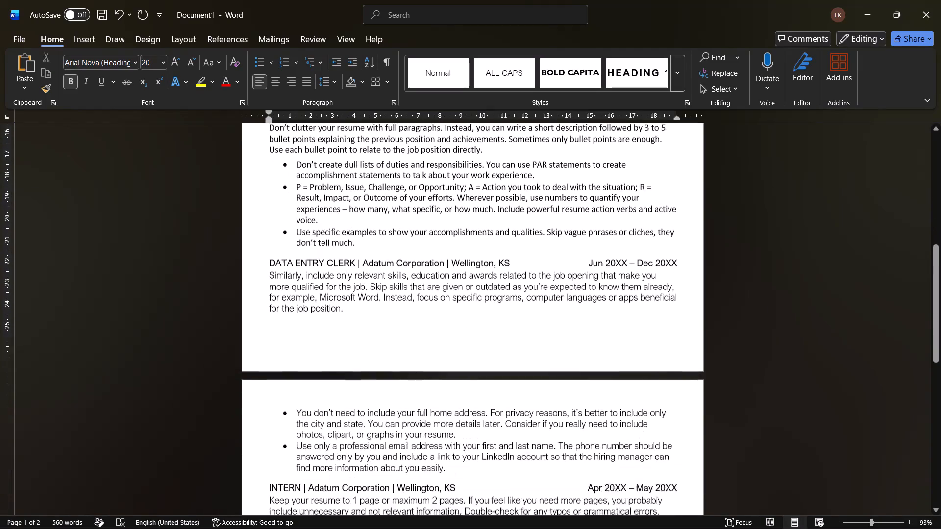
Look through the whole resume, from the remaining job entries on the second page back up to the name heading.
scroll(410, 286, "down", 8)
scroll(410, 286, "up", 2)
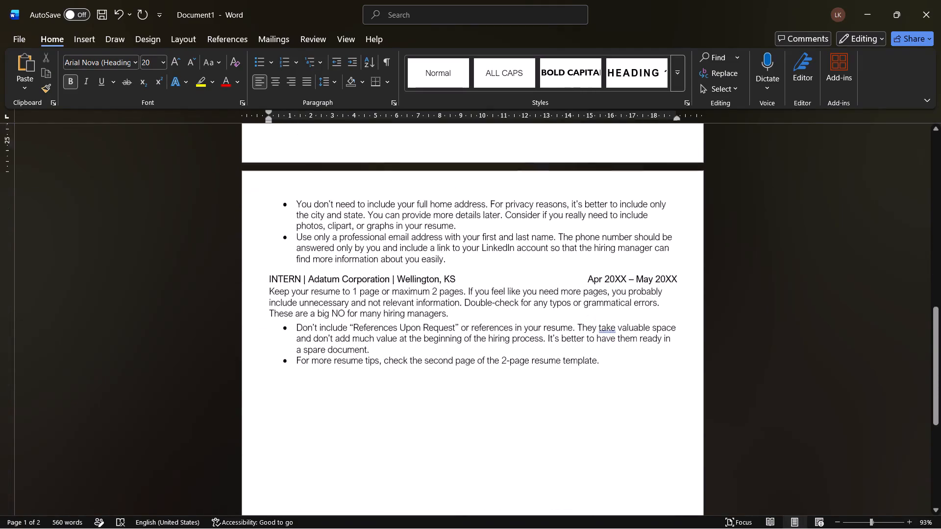
scroll(410, 286, "up", 15)
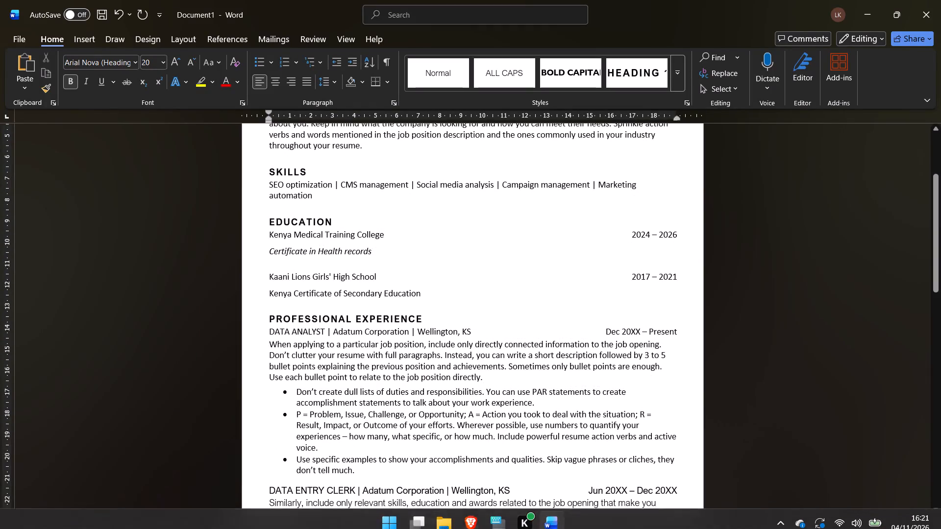
scroll(398, 344, "up", 7)
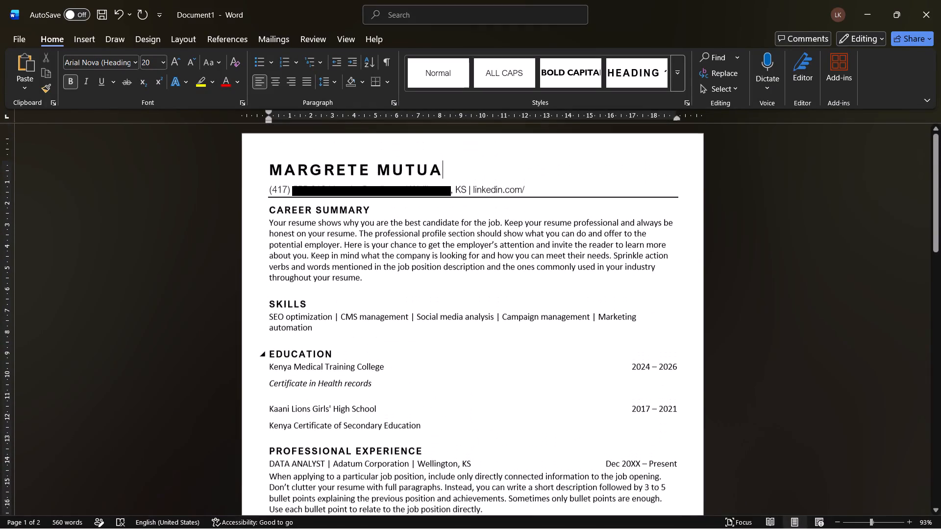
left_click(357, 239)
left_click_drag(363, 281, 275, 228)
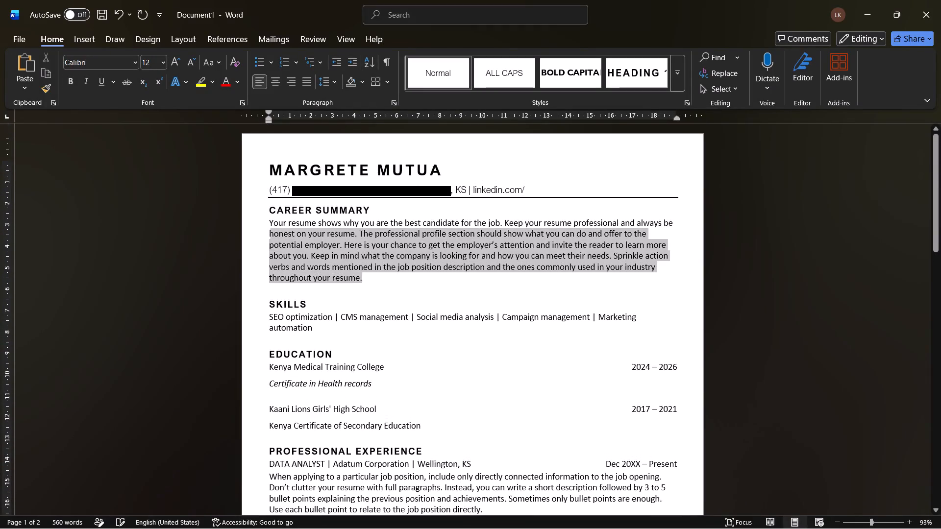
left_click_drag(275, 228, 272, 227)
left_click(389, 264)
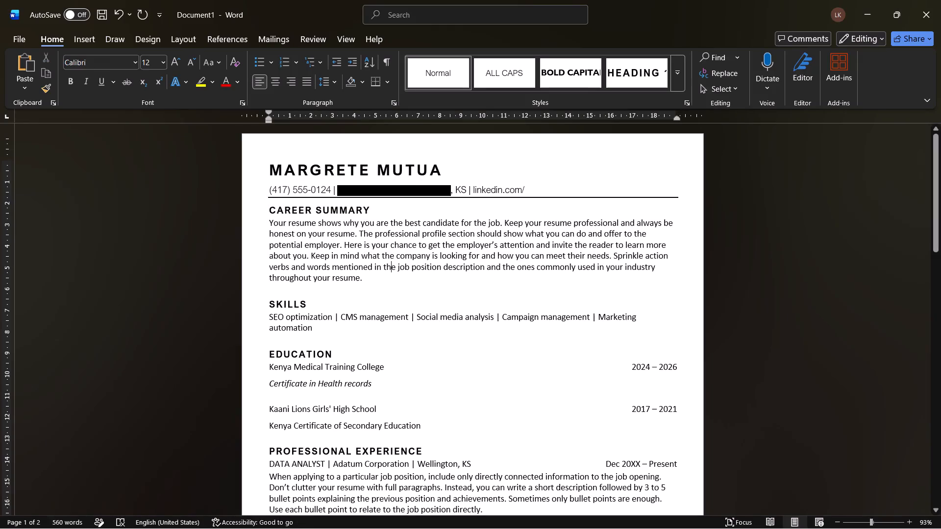
Delete the Data Entry Clerk and Intern entries under Professional Experience, including their dates, descriptions and bullet points.
scroll(390, 265, "down", 2)
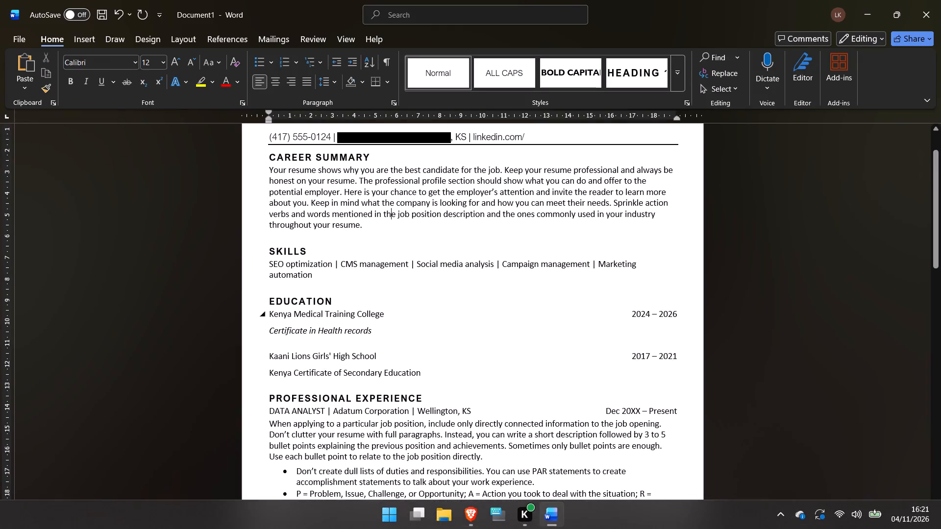
scroll(426, 352, "down", 19)
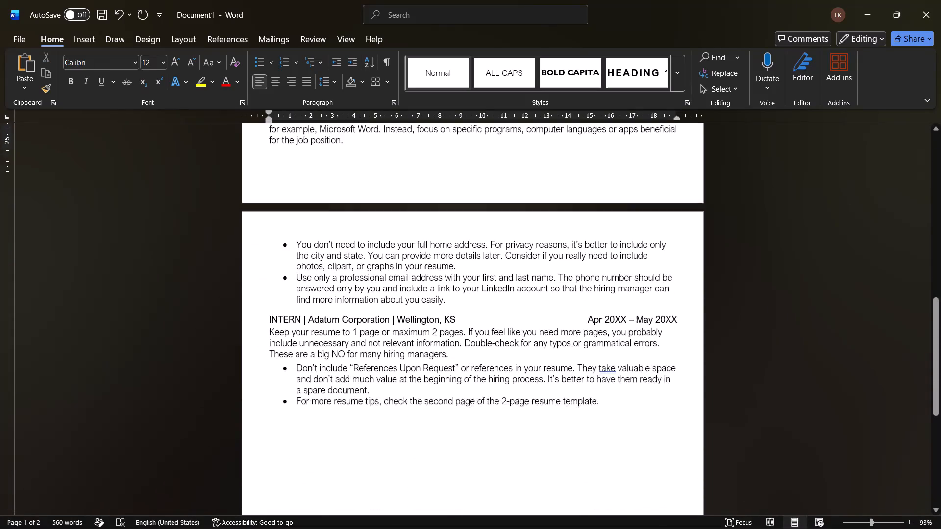
scroll(668, 387, "up", 3)
left_click_drag(628, 453, 452, 299)
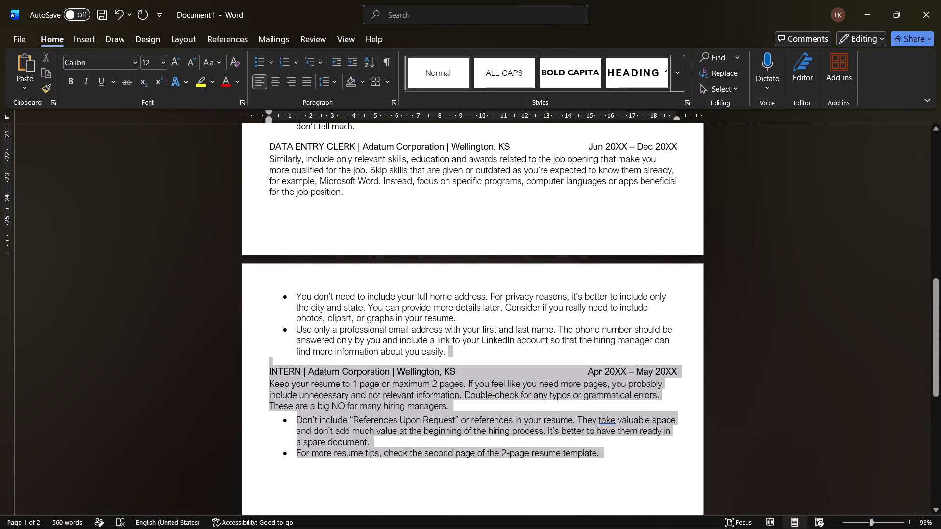
left_click_drag(452, 299, 307, 528)
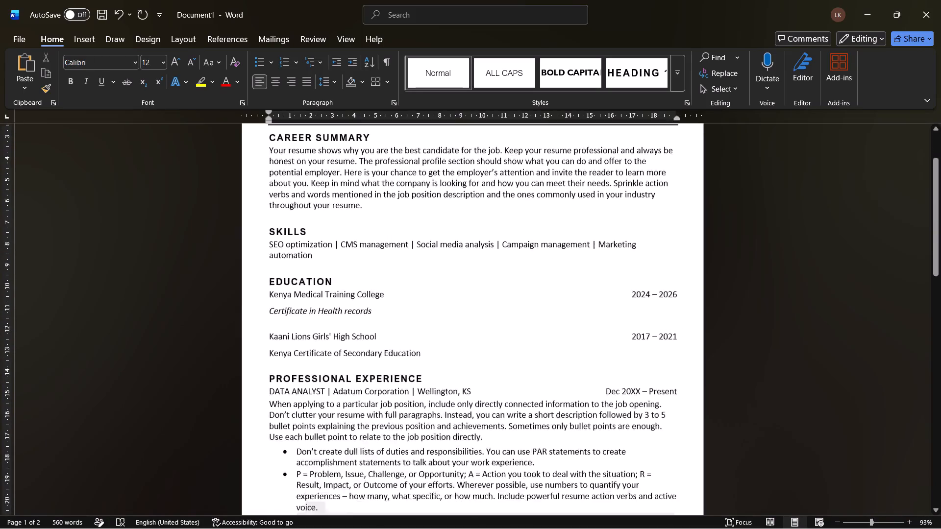
left_click_drag(307, 528, 242, 426)
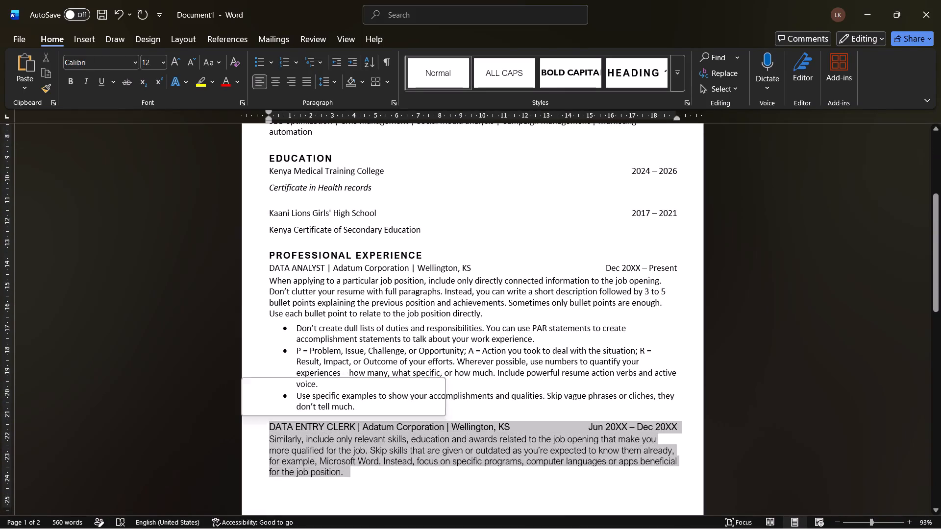
key("BackSpace")
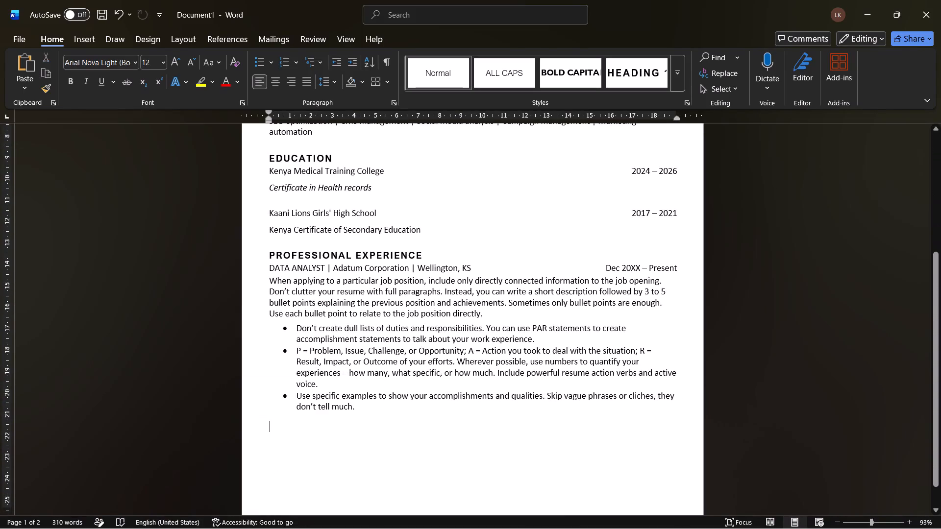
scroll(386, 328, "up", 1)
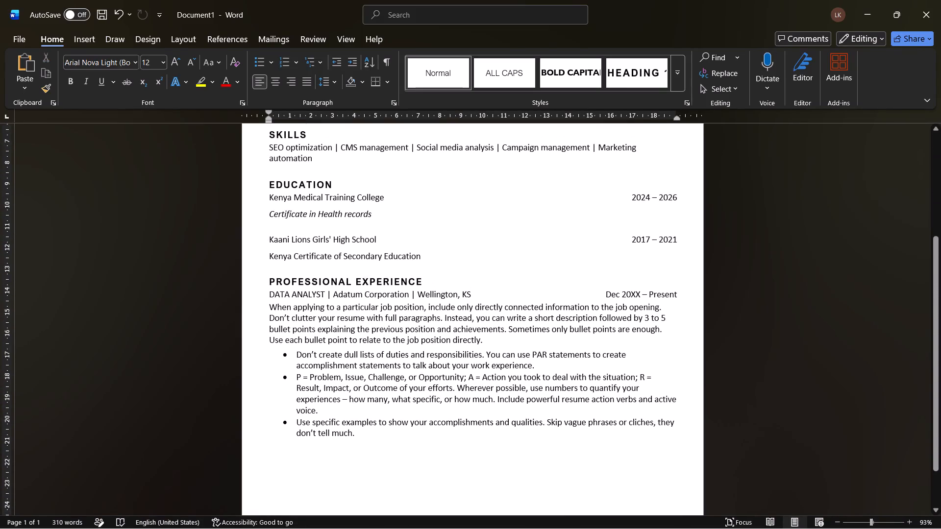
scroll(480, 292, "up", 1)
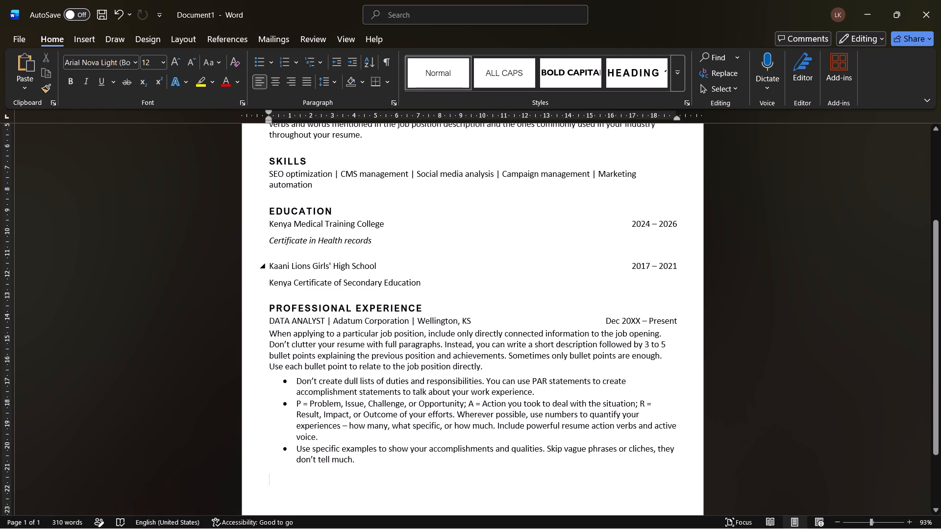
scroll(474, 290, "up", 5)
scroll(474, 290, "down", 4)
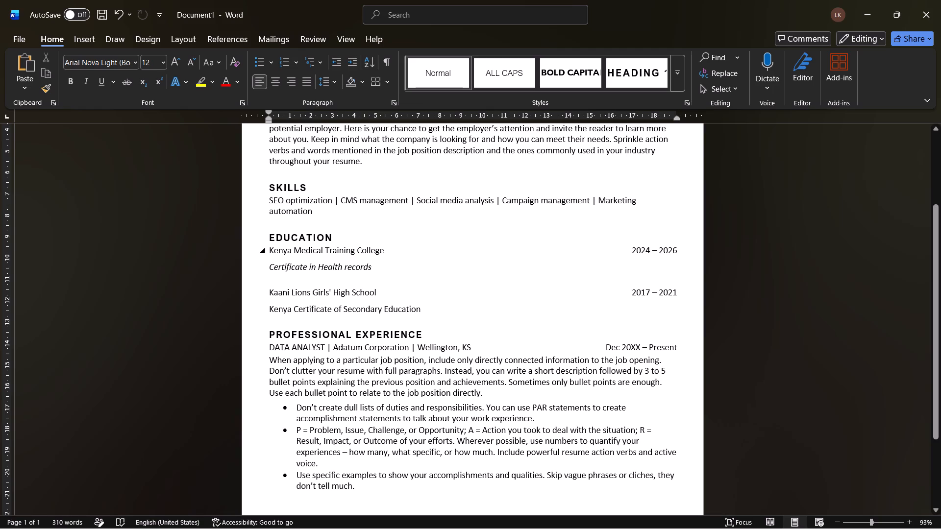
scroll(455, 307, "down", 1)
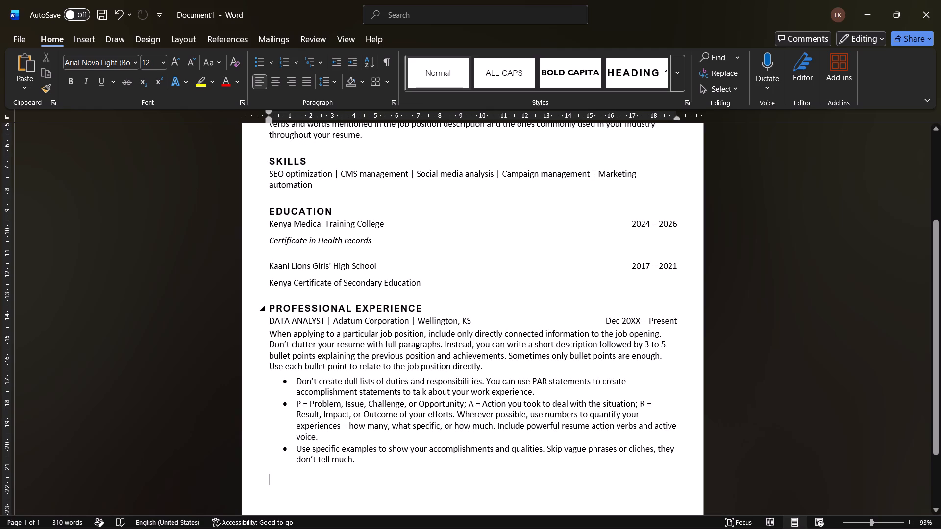
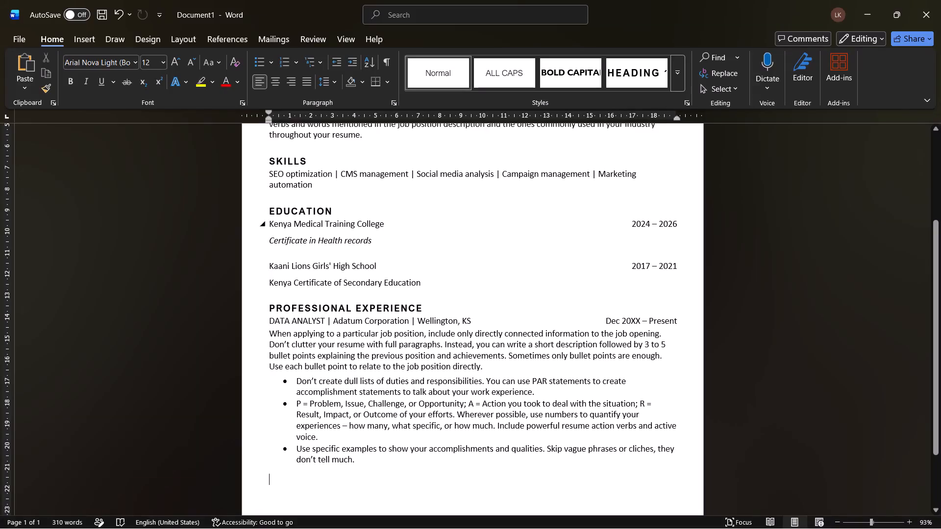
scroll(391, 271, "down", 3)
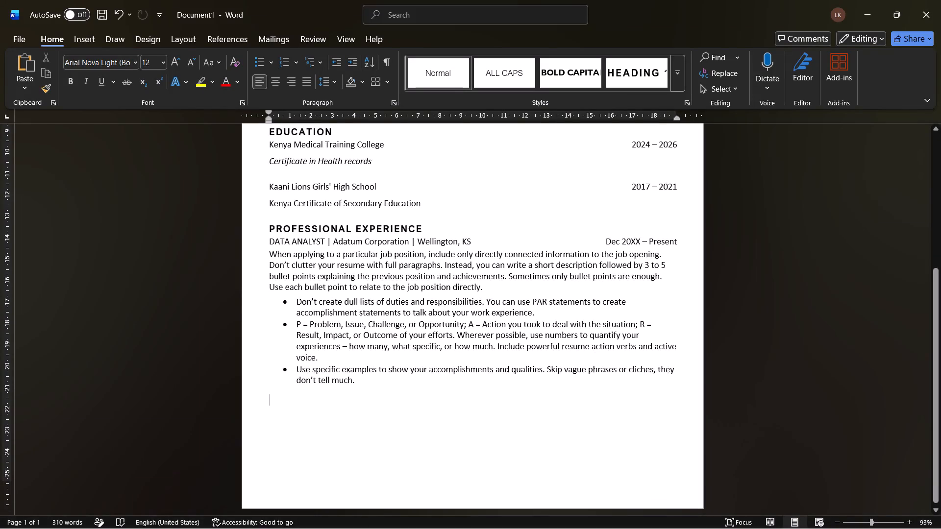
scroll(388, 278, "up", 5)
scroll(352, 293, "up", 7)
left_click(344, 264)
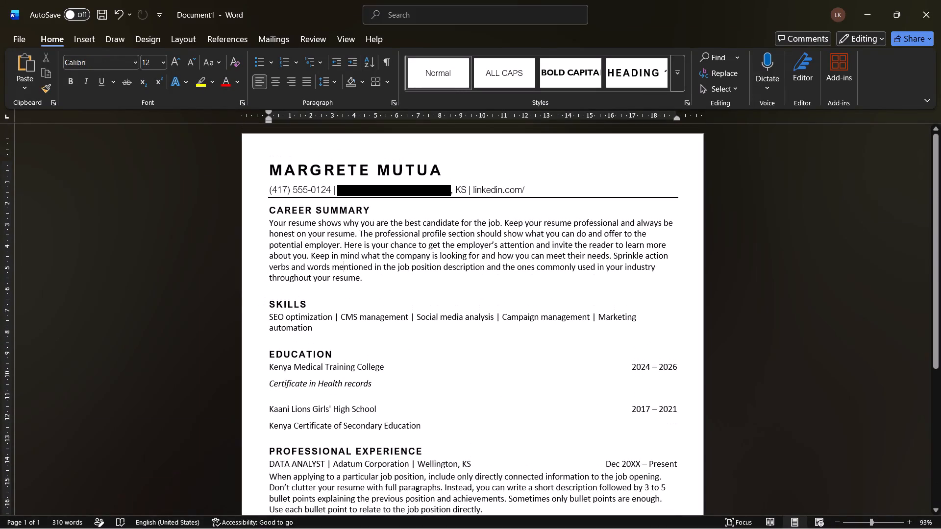
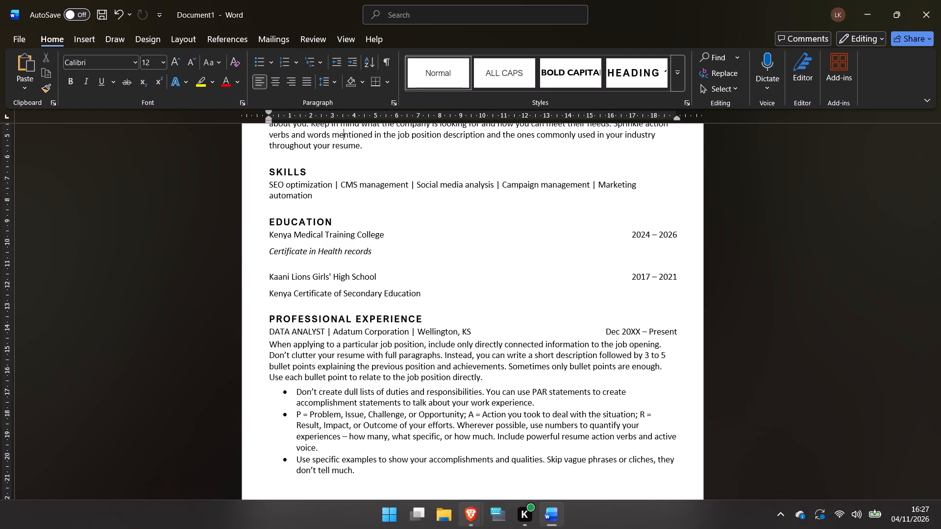
left_click(405, 284)
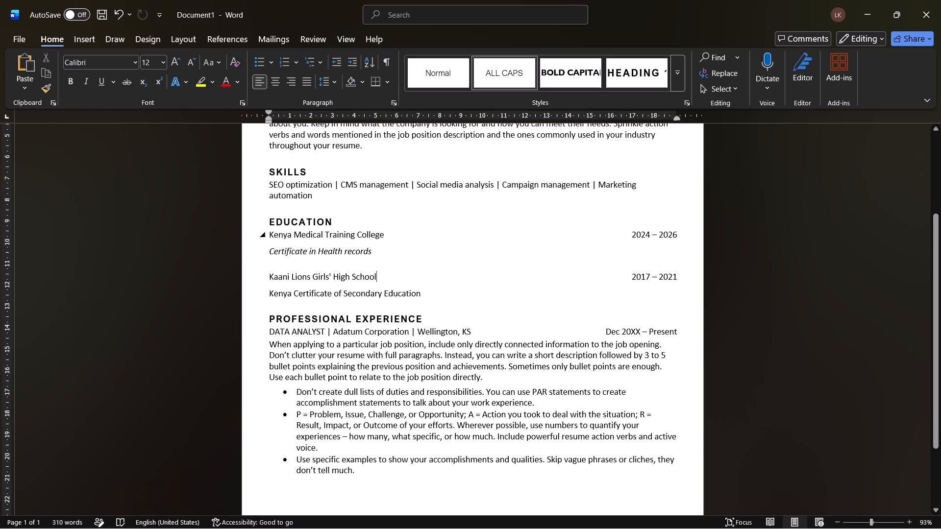
scroll(419, 309, "down", 1)
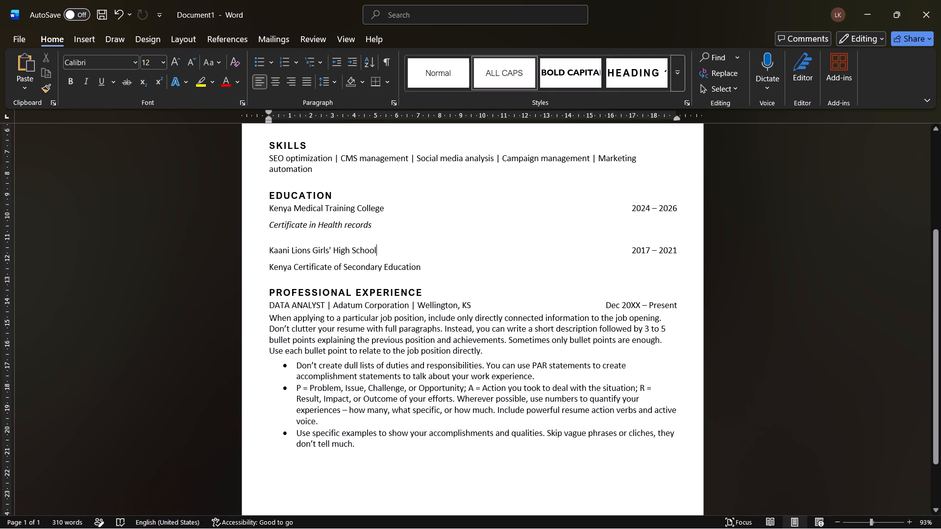
left_click_drag(492, 357, 283, 318)
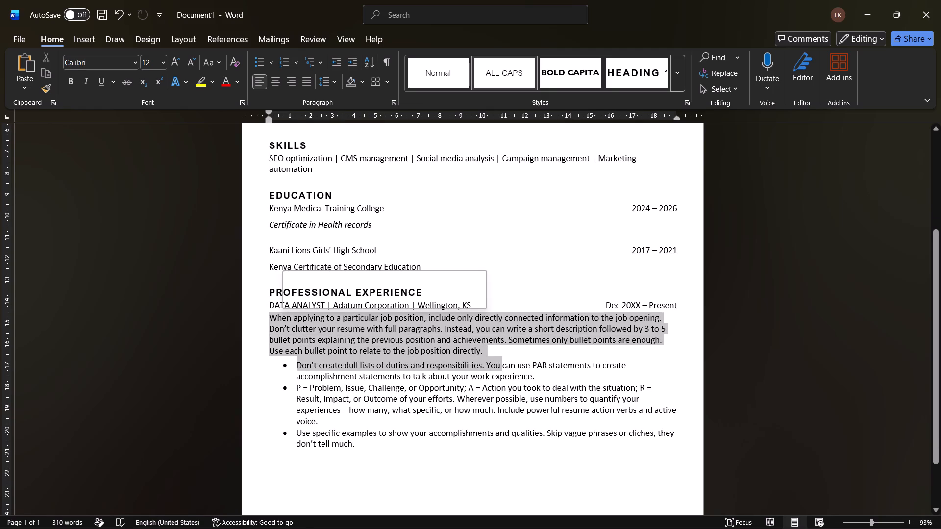
key("BackSpace")
Replace "Adatum Corporation | Wellington, KS" in the Data Analyst job line with "Attachment".
left_click(671, 305)
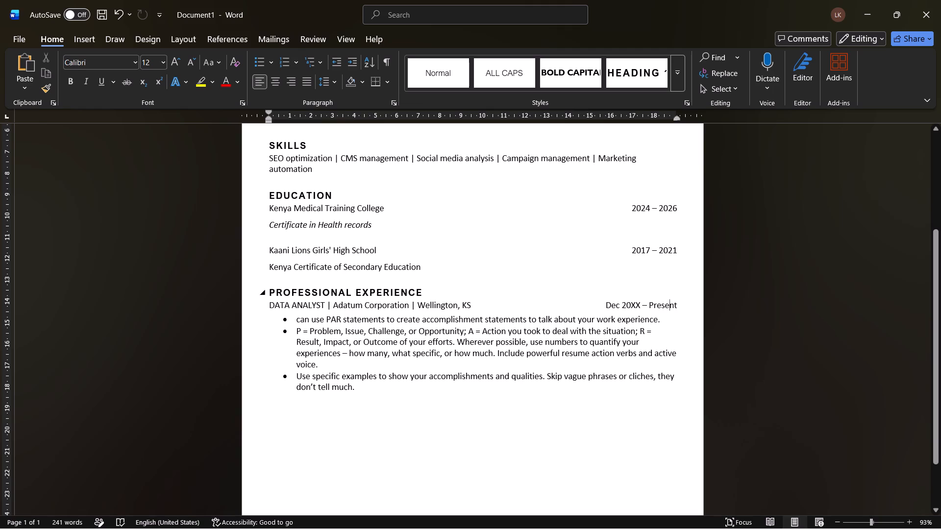
left_click_drag(474, 308, 383, 304)
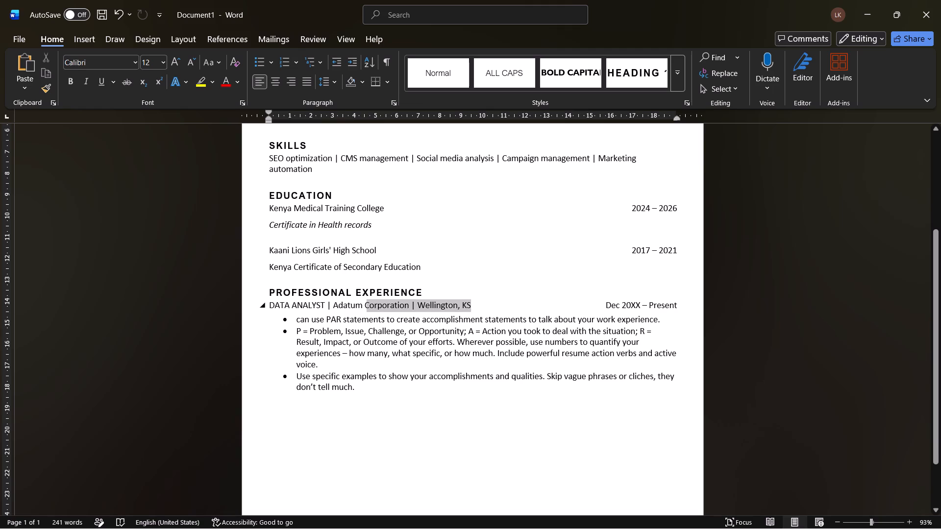
left_click_drag(383, 304, 358, 299)
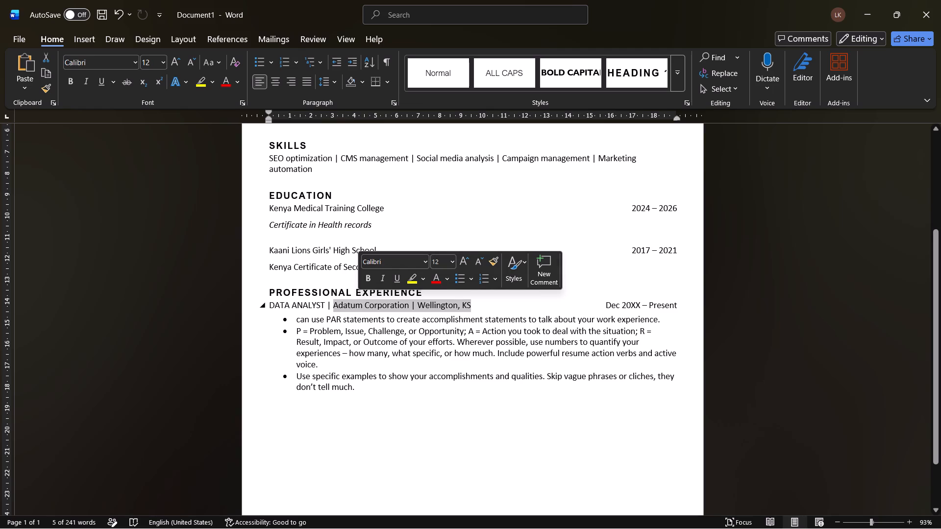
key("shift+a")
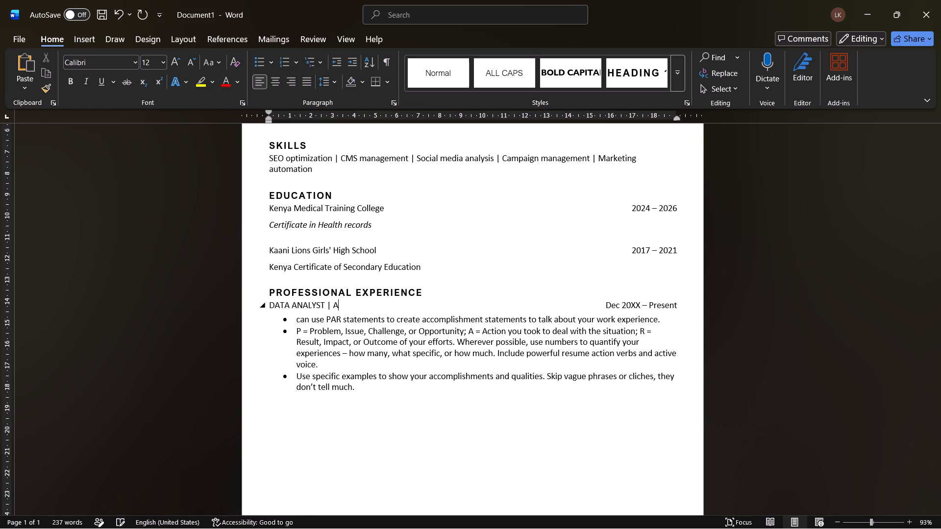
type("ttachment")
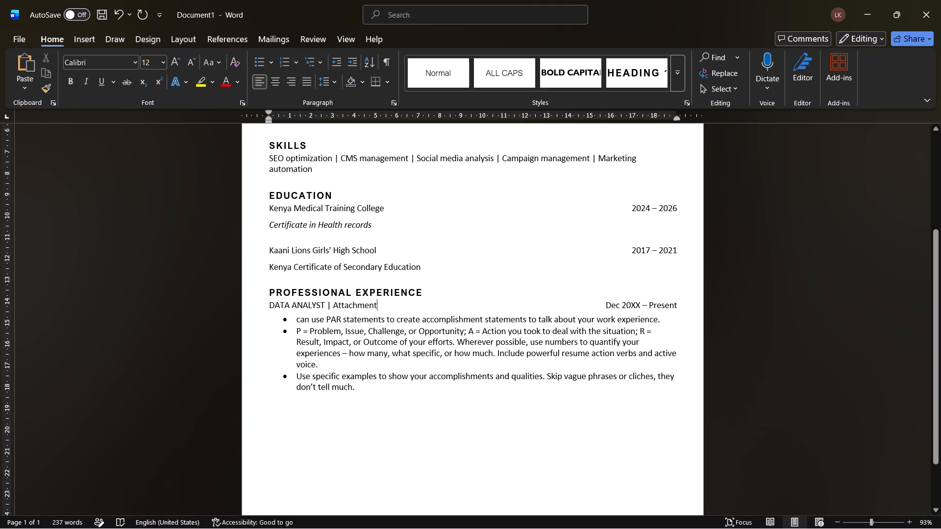
Add the line "Health Records; Information Department" beneath the Attachment job line.
left_click(680, 307)
key("shift+Return")
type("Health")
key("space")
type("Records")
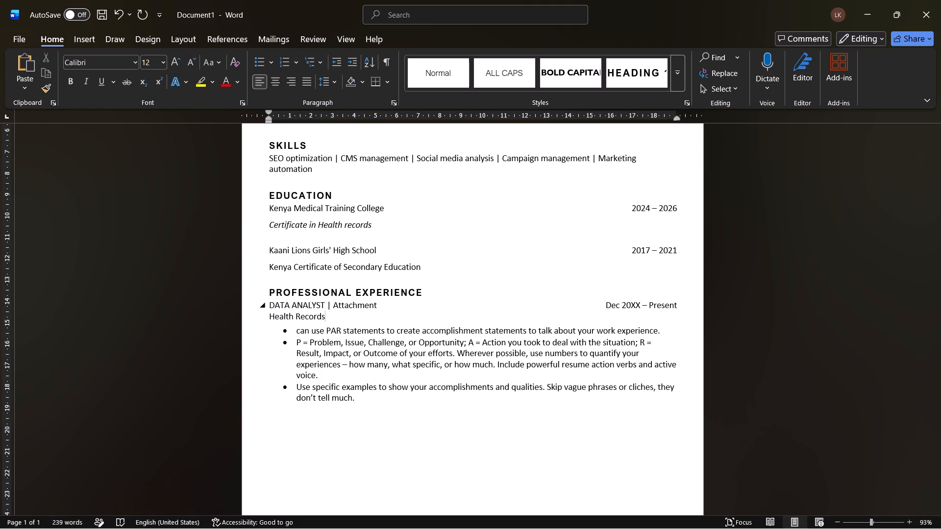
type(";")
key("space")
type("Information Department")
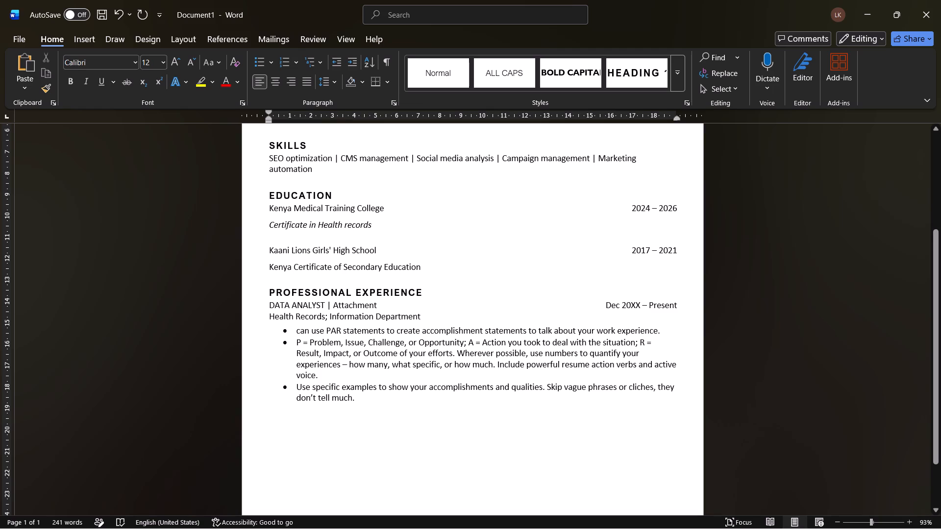
Clear the placeholder text of the bullets under the Attachment entry, keeping one empty bullet.
left_click_drag(354, 402, 309, 349)
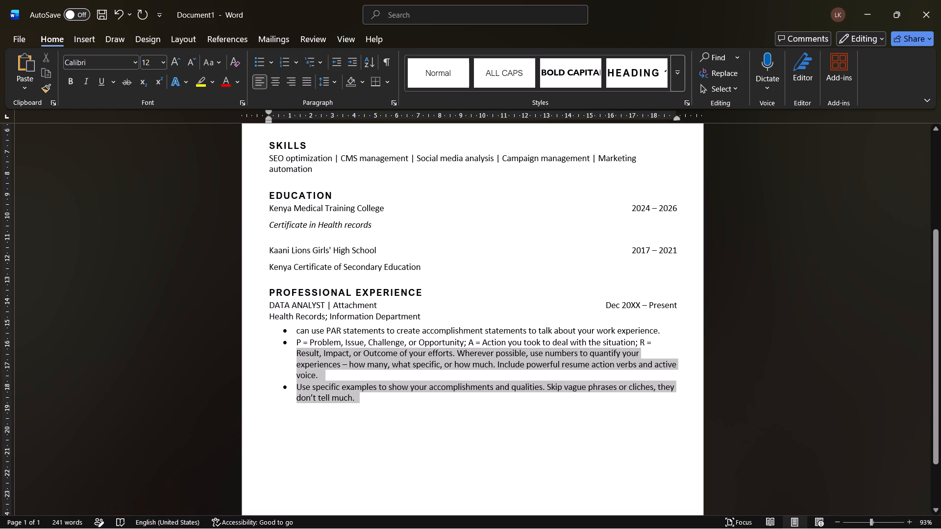
left_click_drag(309, 349, 302, 333)
key("BackSpace")
key("BackSpace")
key("BackSpace")
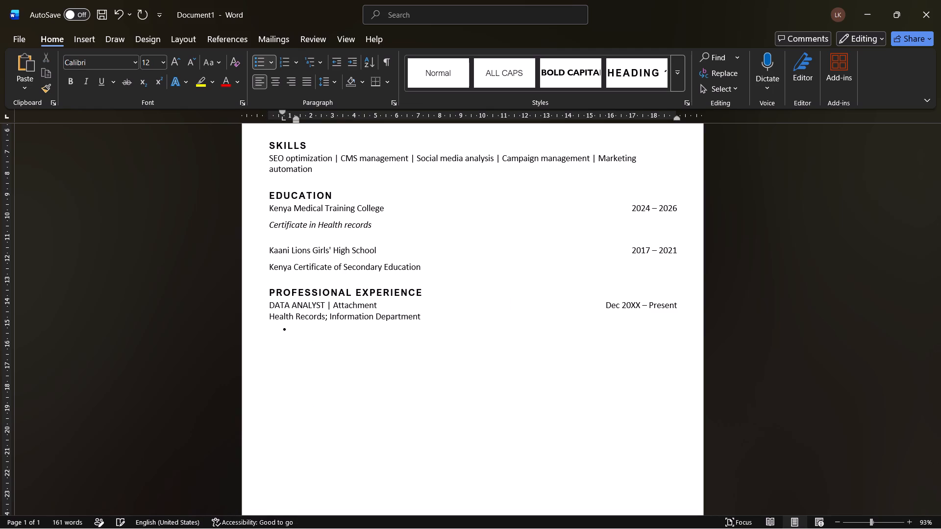
key("ctrl+z")
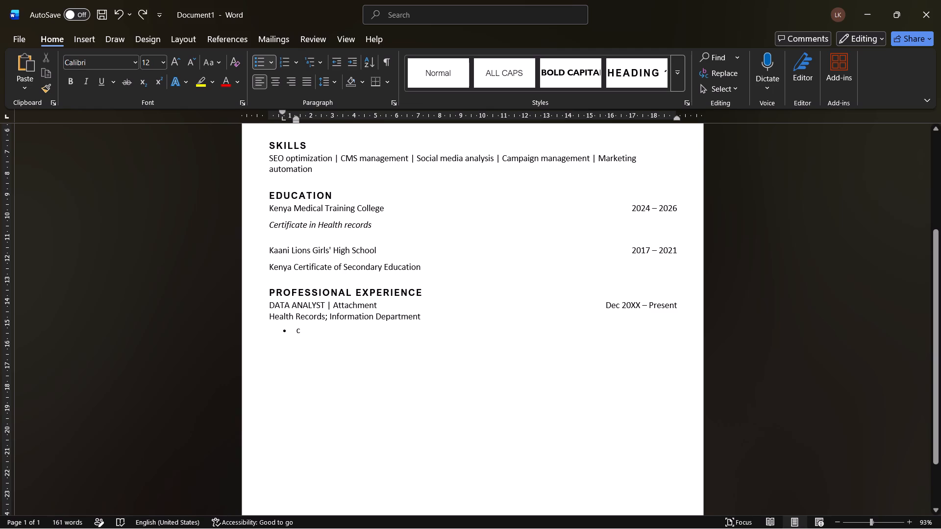
key("ctrl+z")
key("ctrl+z")
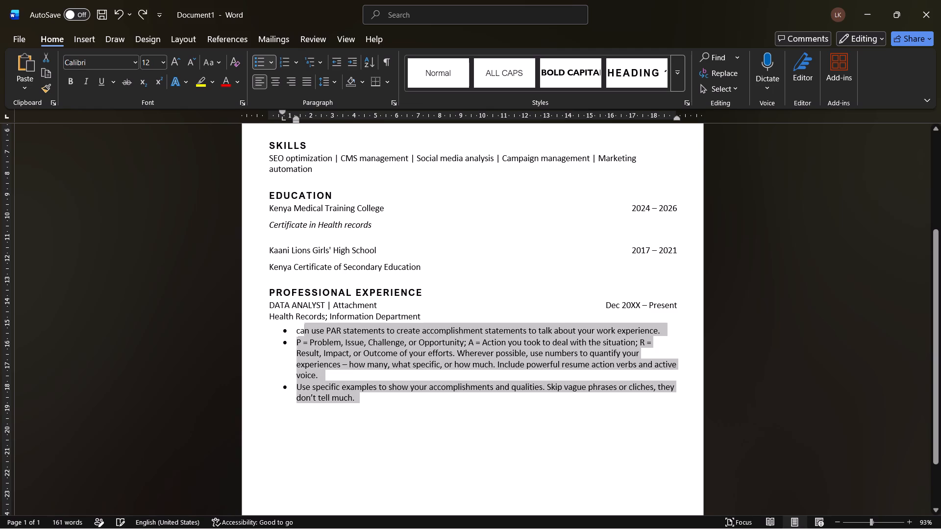
key("BackSpace")
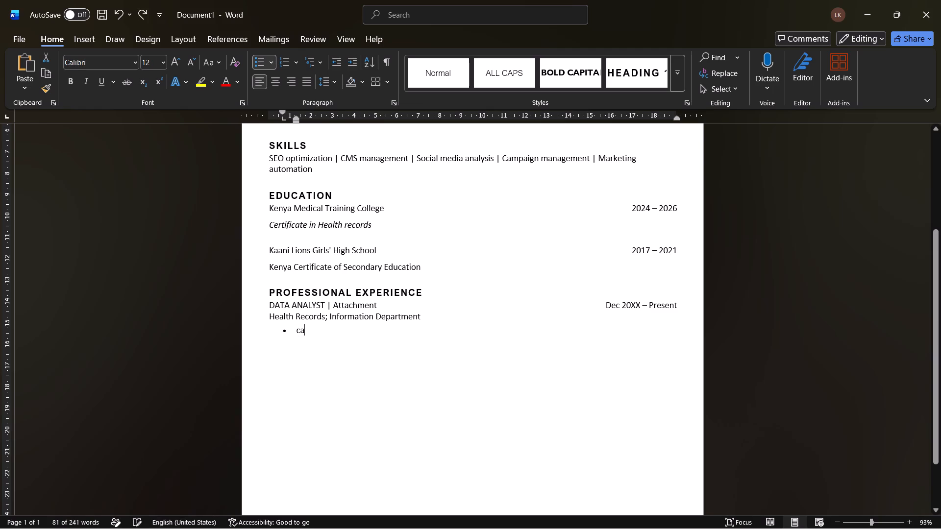
key("BackSpace")
key("BackSpace")
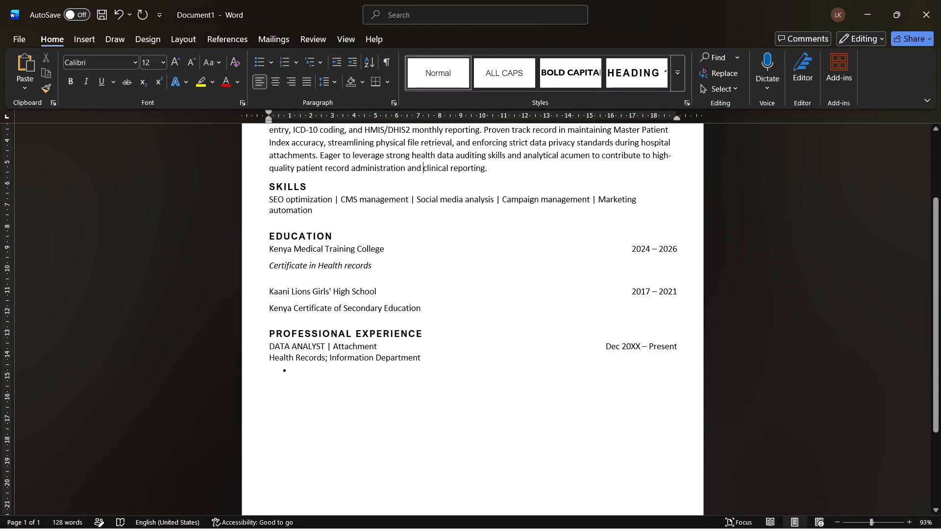
left_click(311, 375)
key("BackSpace")
key("BackSpace")
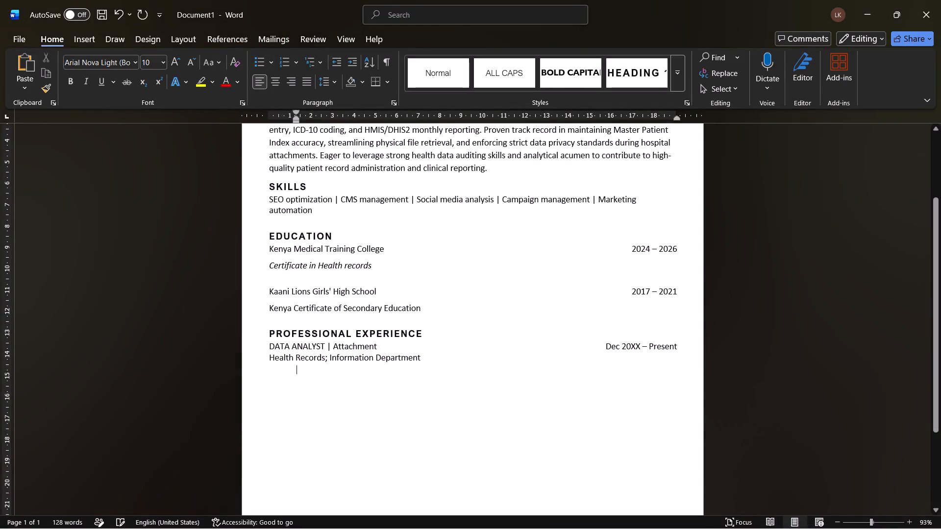
key("BackSpace")
key("BackSpace")
key("ctrl+v")
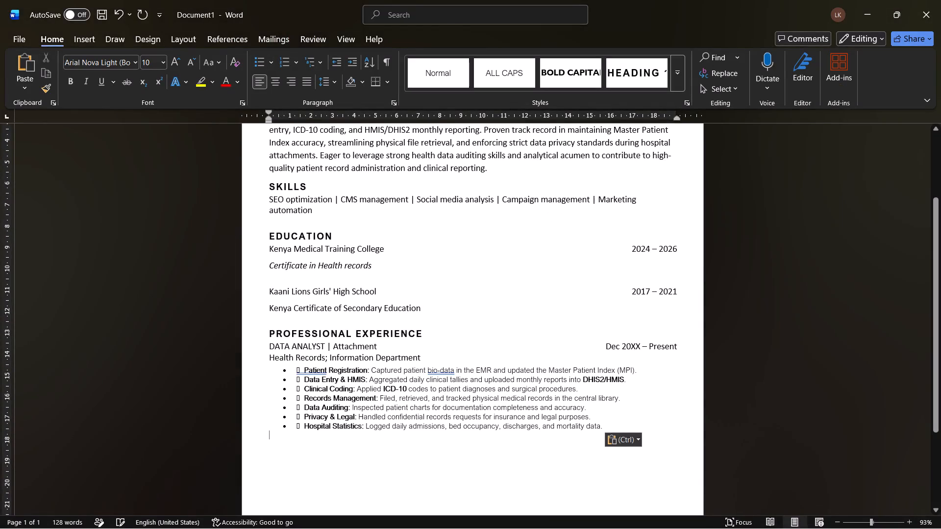
left_click(630, 442)
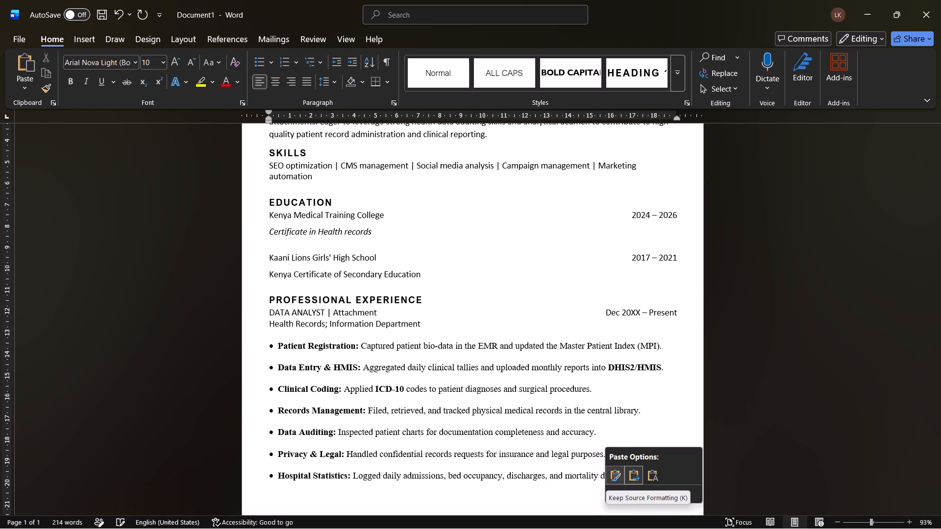
left_click(620, 478)
Delete the pasted bullet symbols and spaces before the Patient Registration, Data Entry & HMIS and Clinical Coding lines.
scroll(518, 399, "down", 2)
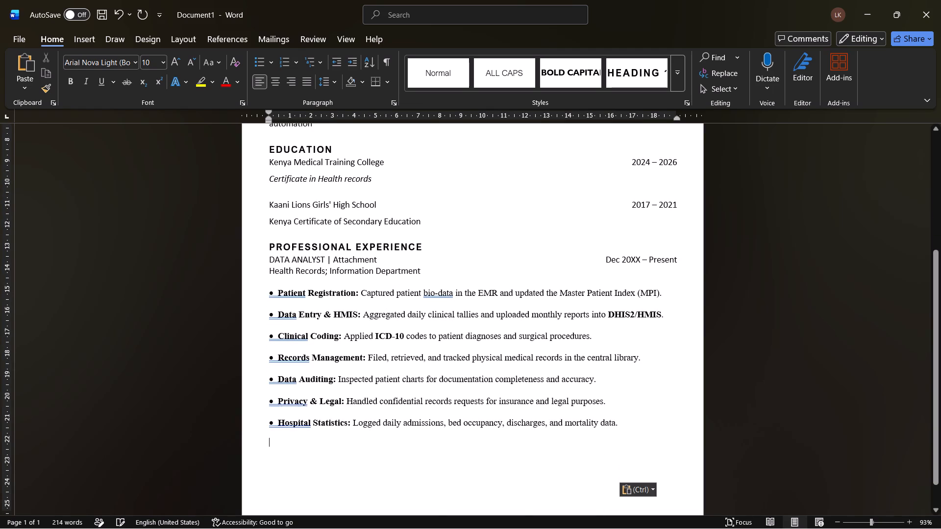
left_click_drag(619, 423, 592, 424)
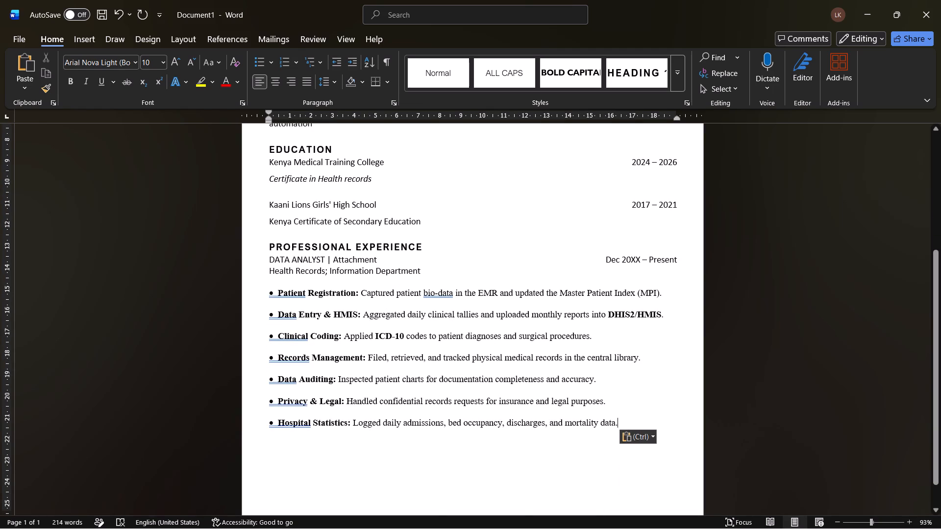
left_click_drag(592, 424, 270, 293)
left_click(313, 331)
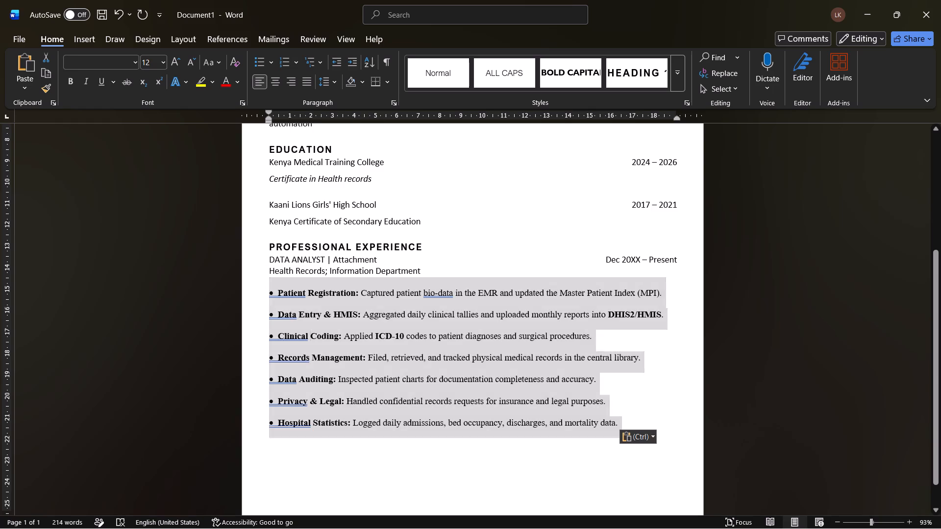
left_click(279, 294)
key("BackSpace")
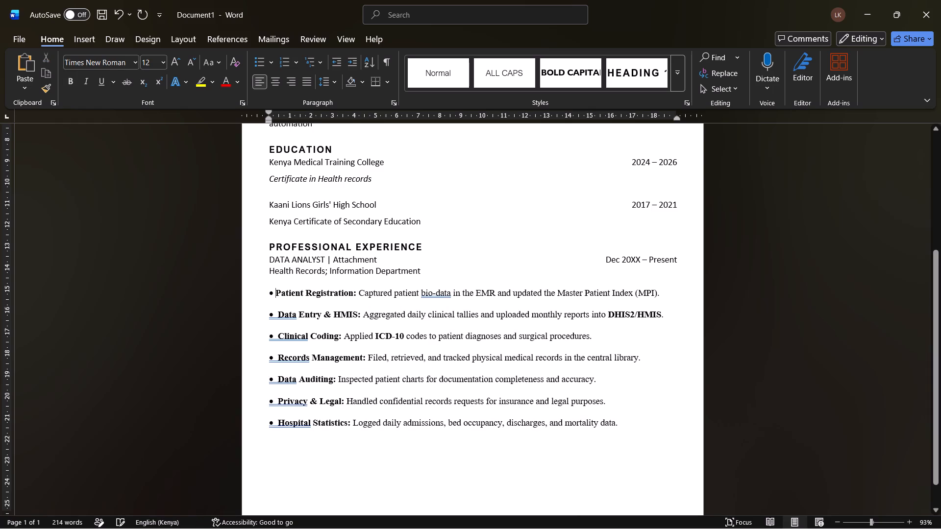
key("BackSpace")
key("BackSpace")
left_click(281, 313)
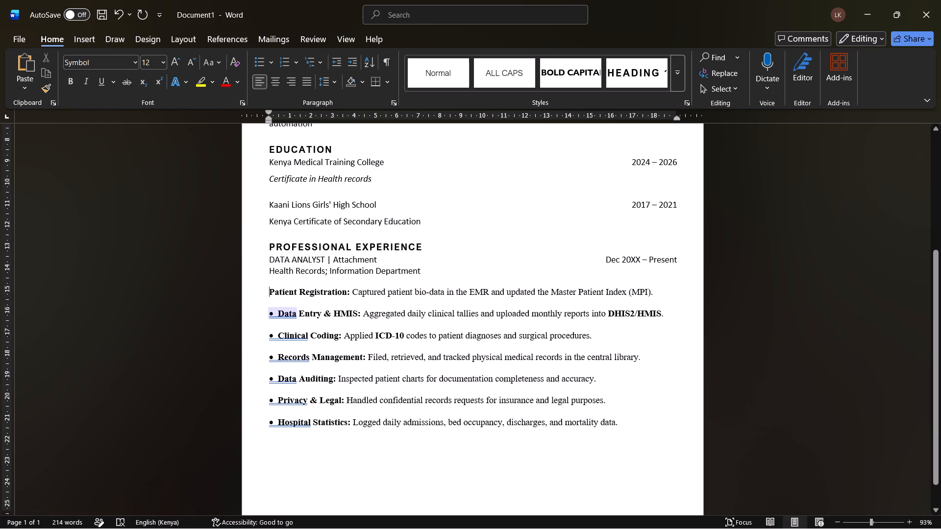
key("BackSpace")
key("BackSpace")
key("BackSpace")
left_click(278, 336)
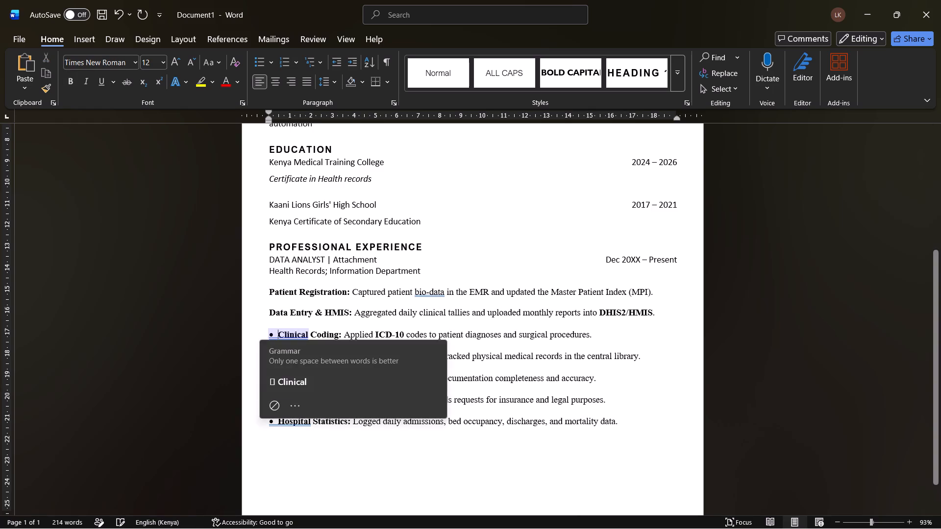
key("BackSpace")
key("BackSpace")
key("BackSpace")
Delete the pasted bullet symbols and spaces before the Records Management, Data Auditing, Privacy & Legal and Hospital Statistics lines.
left_click(277, 353)
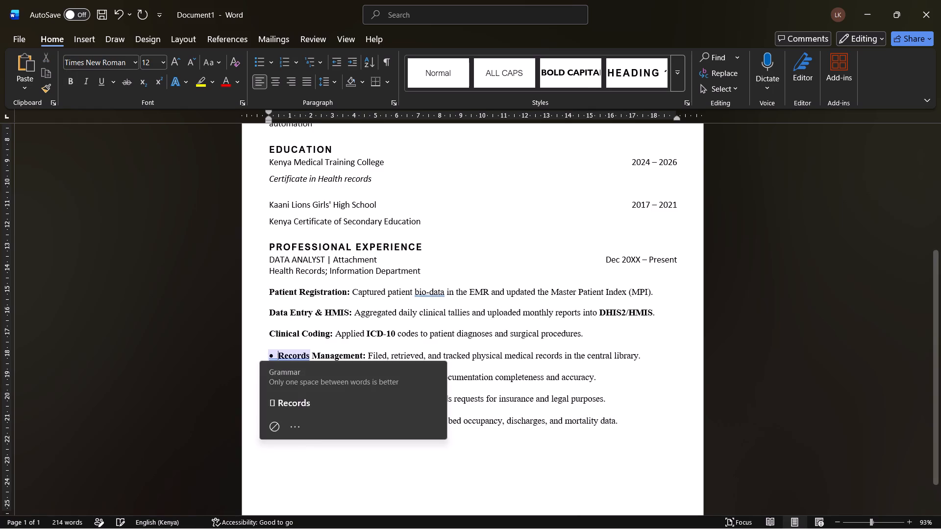
key("BackSpace")
key("BackSpace")
key("BackSpace")
left_click(279, 375)
key("BackSpace")
key("BackSpace")
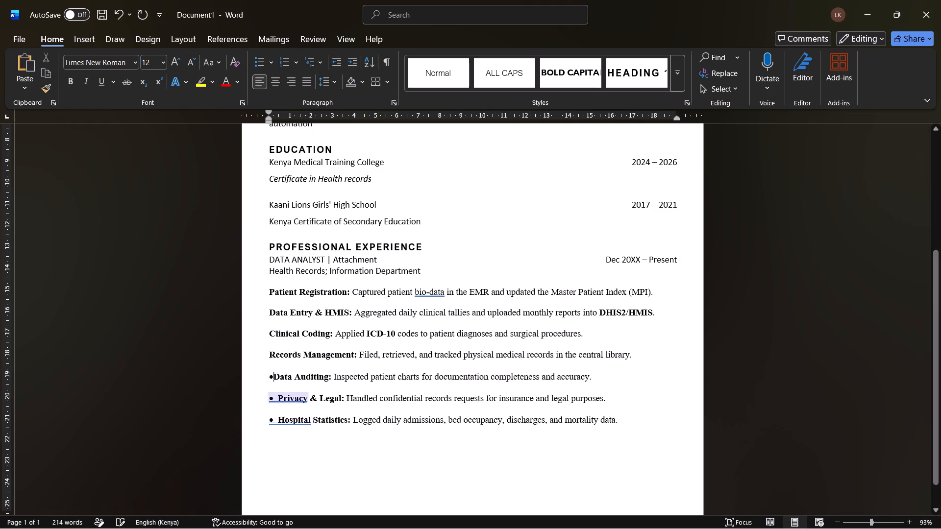
key("BackSpace")
left_click(280, 398)
key("BackSpace")
key("BackSpace")
key("BackSpace")
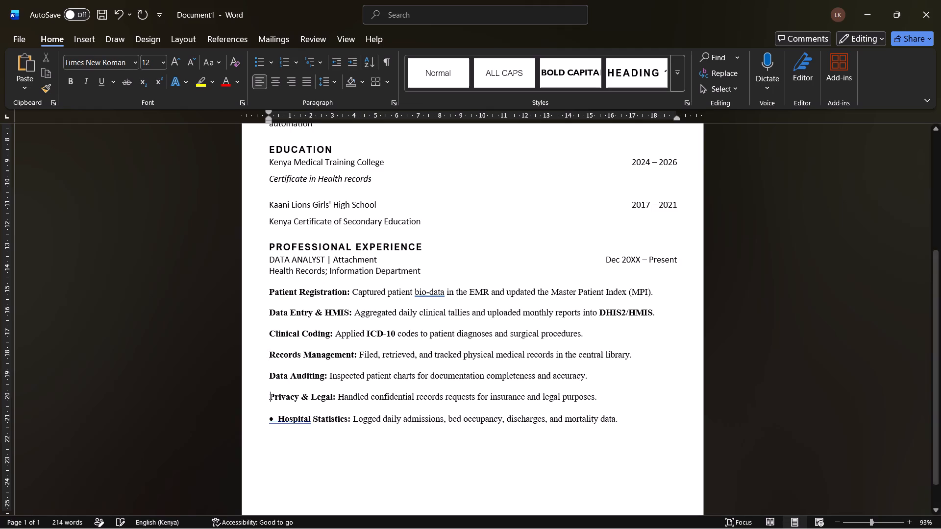
left_click(277, 419)
key("BackSpace")
key("BackSpace")
key("BackSpace")
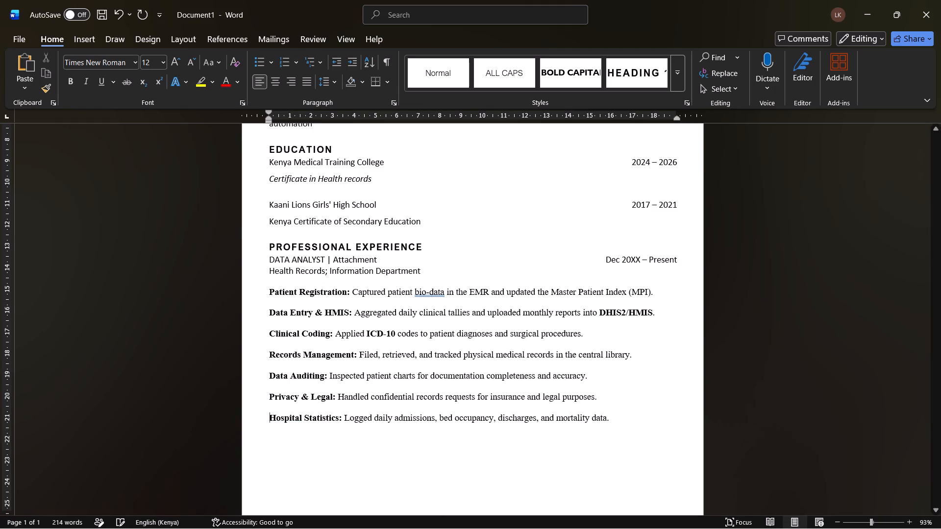
Remove the bold formatting from all the role lines under Professional Experience.
left_click_drag(614, 421, 283, 297)
left_click(66, 83)
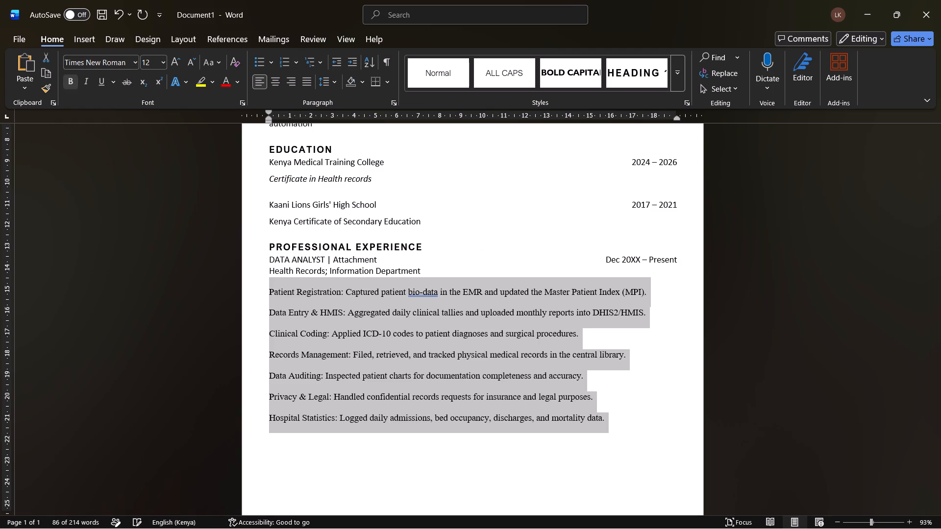
left_click(66, 83)
left_click(66, 83)
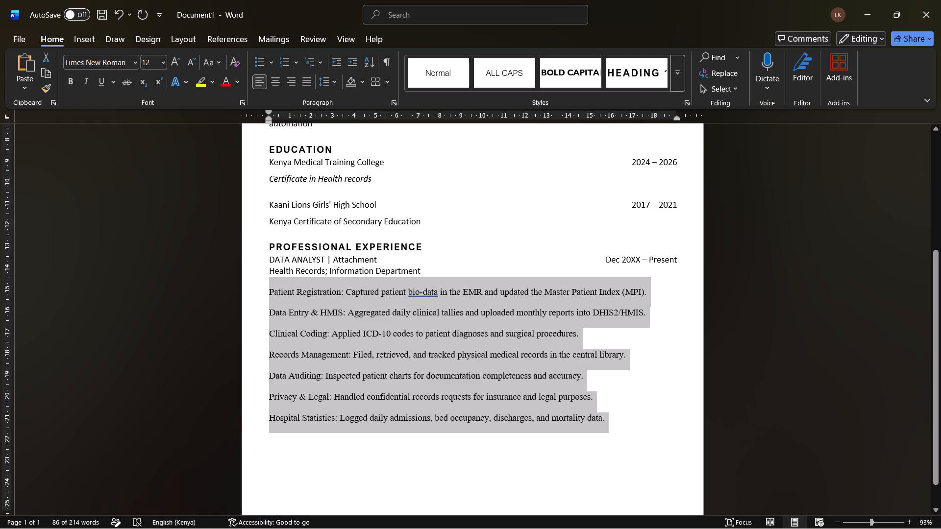
Format the role lines under Professional Experience as a round-bulleted list with 1.5 line spacing.
left_click(273, 61)
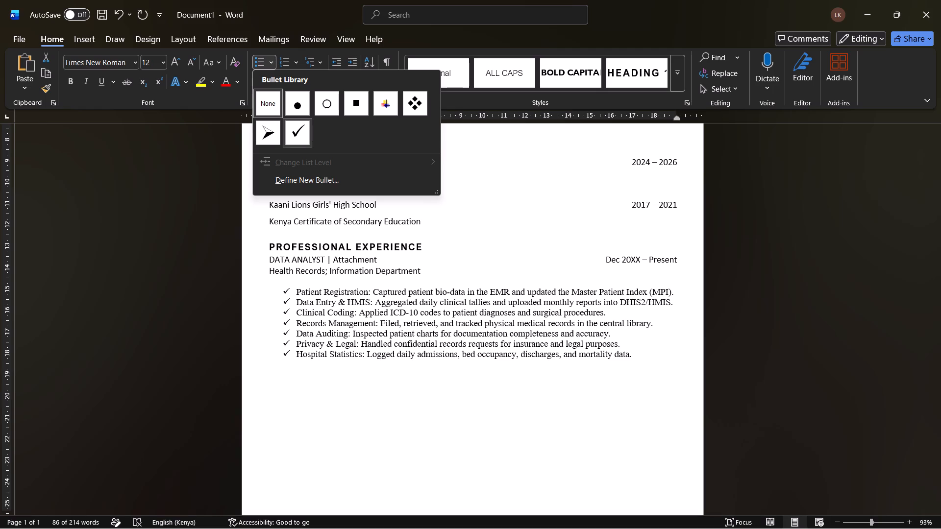
left_click(305, 108)
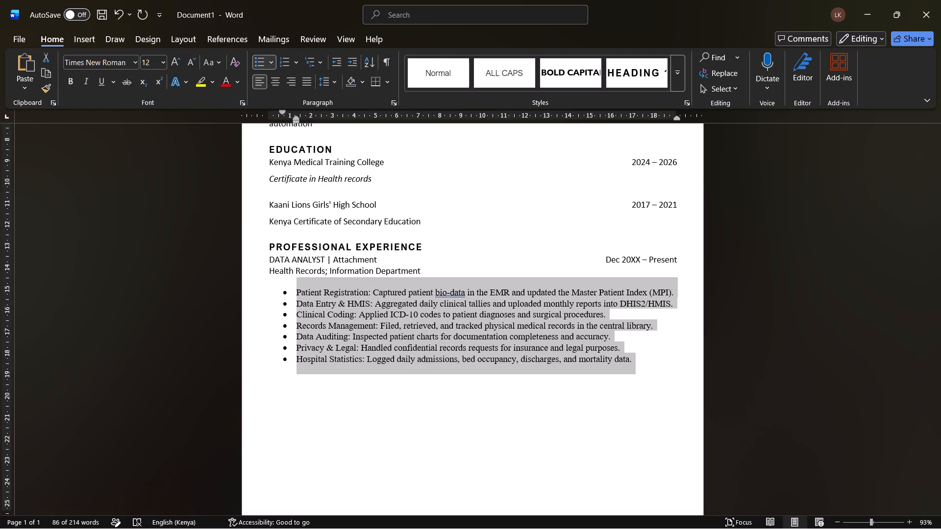
left_click(333, 80)
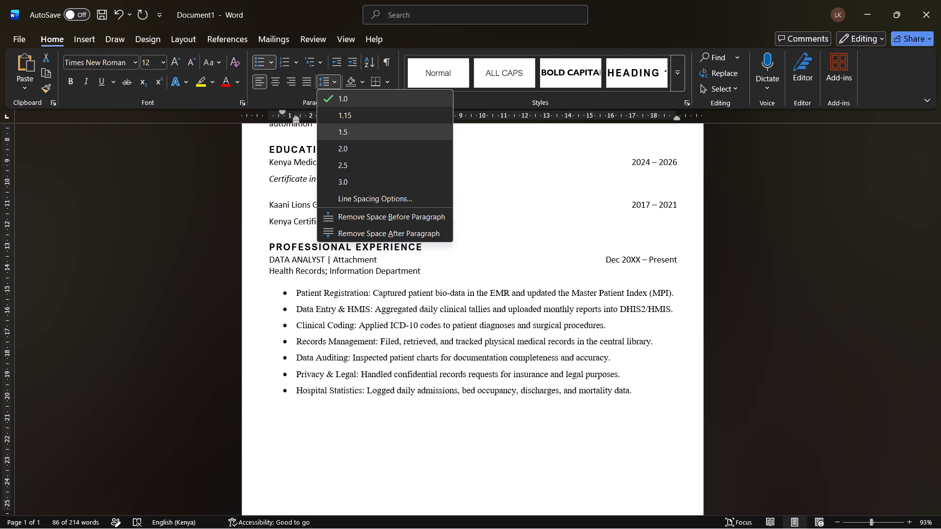
left_click(346, 129)
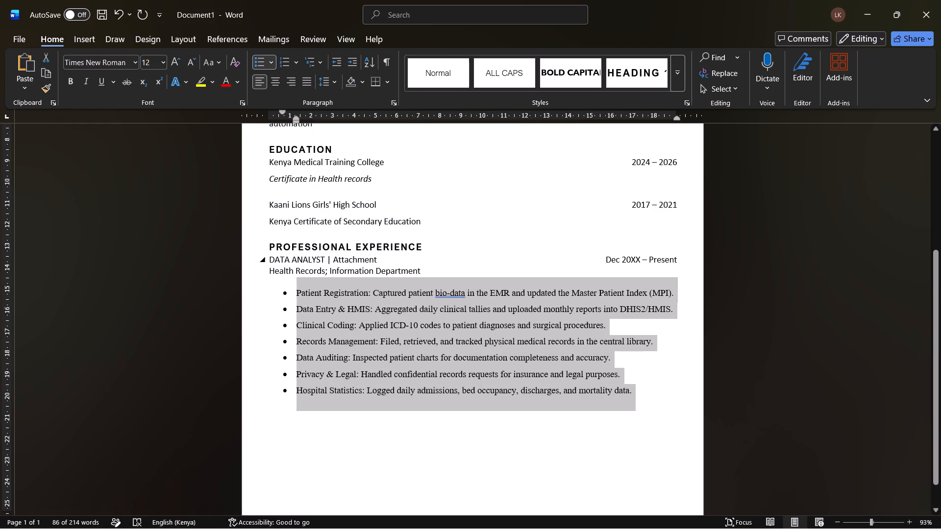
left_click(450, 357)
scroll(449, 359, "down", 11)
scroll(449, 359, "up", 1)
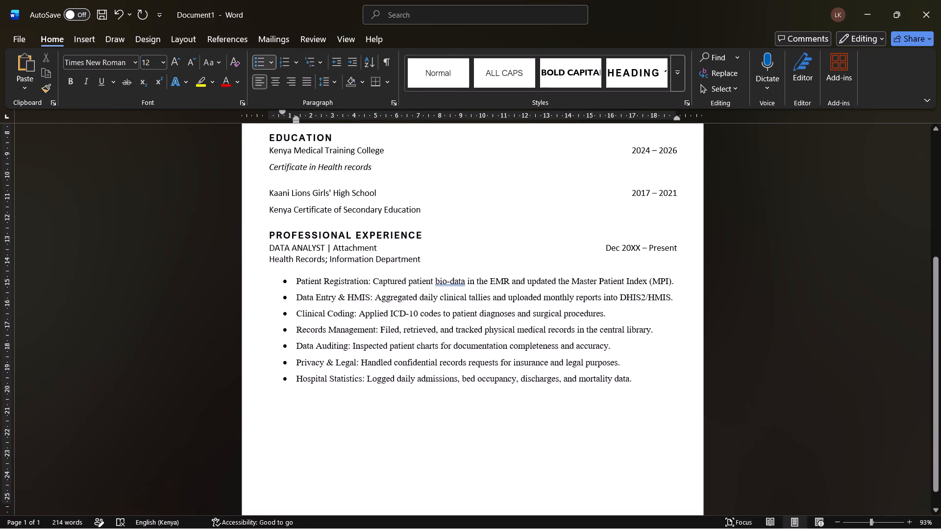
Accept the grammar suggestion "biodata" in place of "bio-data" in the Patient Registration bullet.
right_click(450, 288)
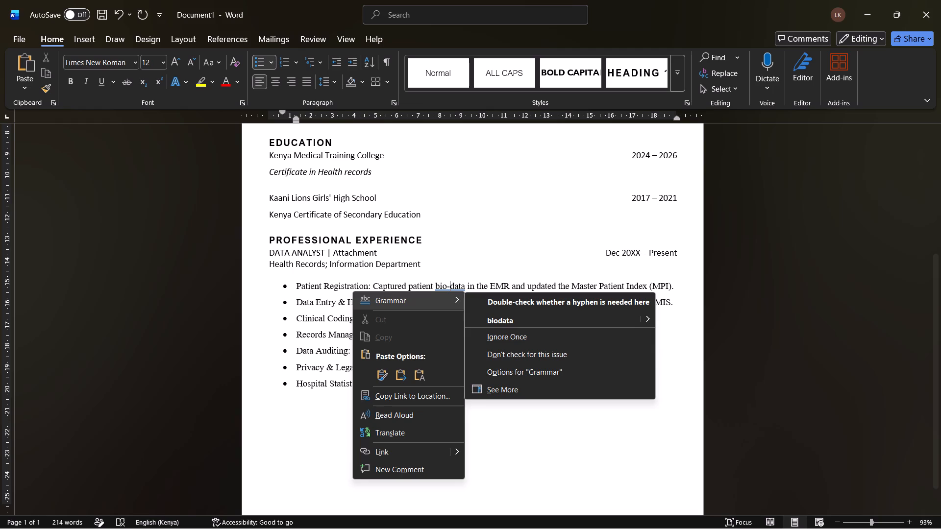
left_click(504, 304)
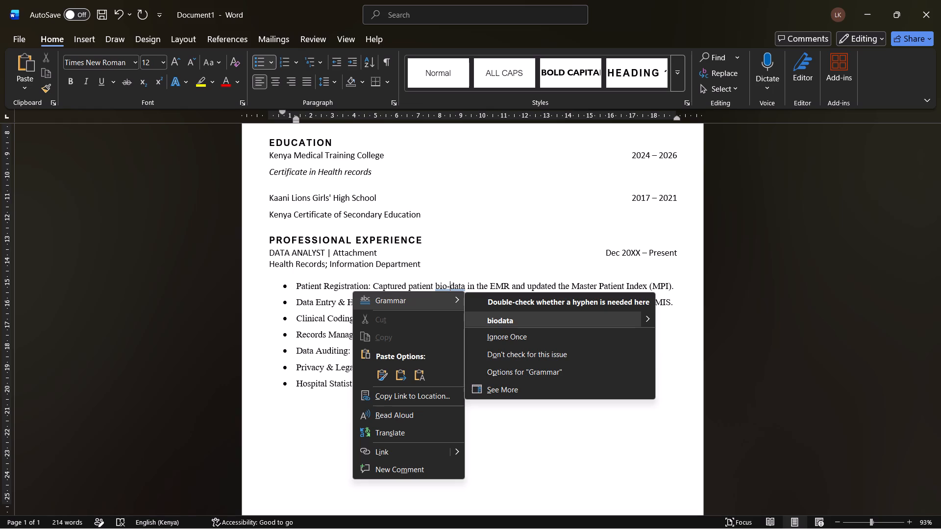
left_click(510, 300)
triple_click(510, 300)
double_click(510, 299)
left_click(609, 316)
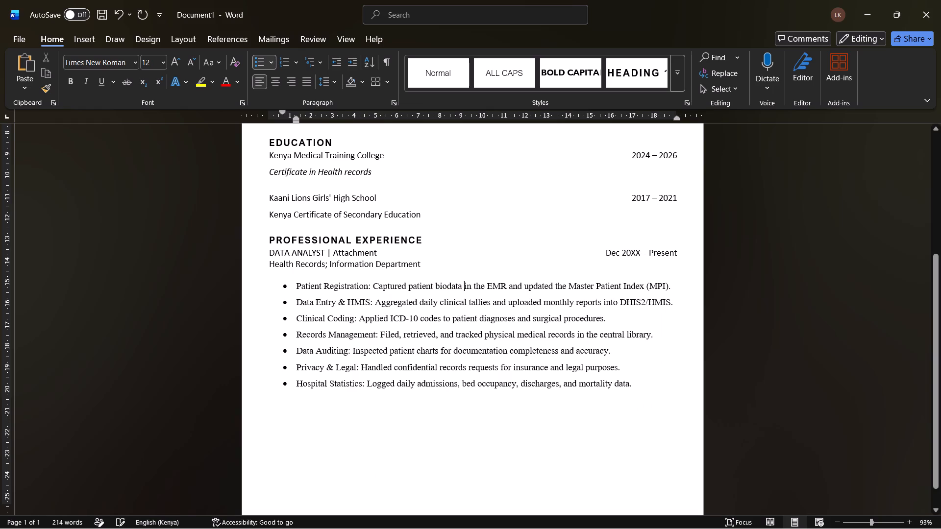
left_click(576, 332)
Change the font of all the bulleted role lines under Professional Experience to Calibri.
scroll(431, 373, "up", 7)
scroll(431, 373, "down", 3)
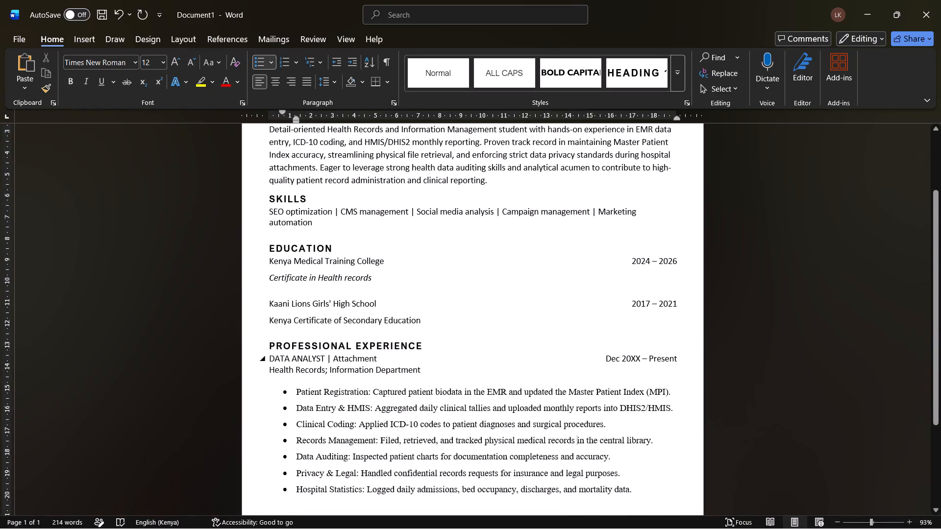
scroll(430, 373, "down", 2)
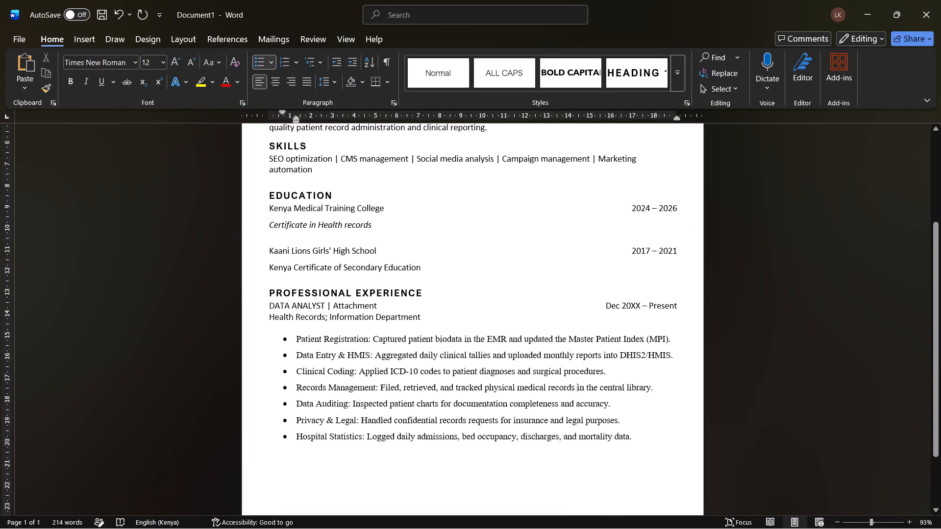
left_click(415, 381)
left_click_drag(641, 440, 304, 334)
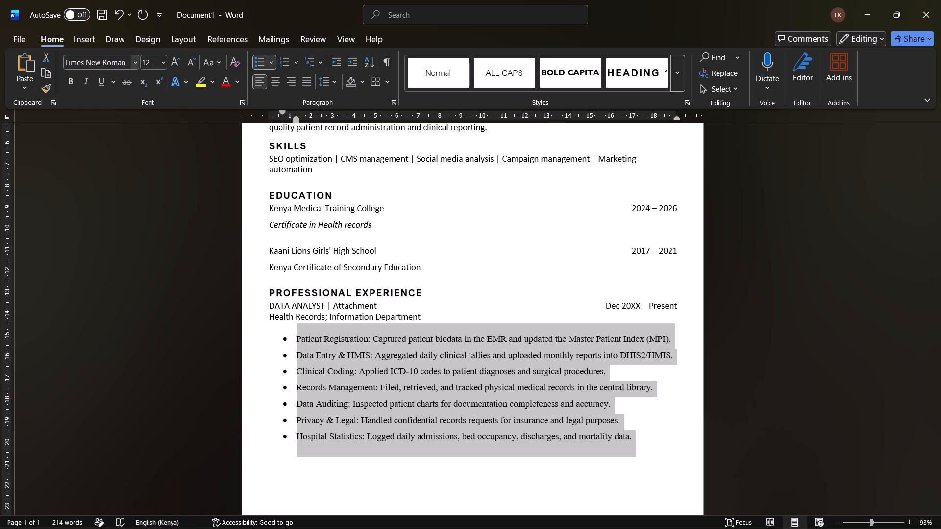
double_click(137, 64)
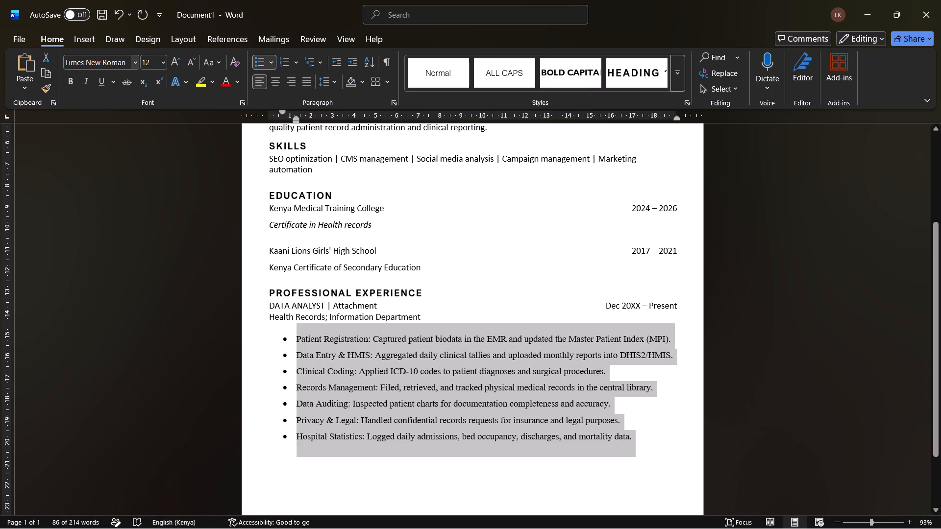
left_click(139, 62)
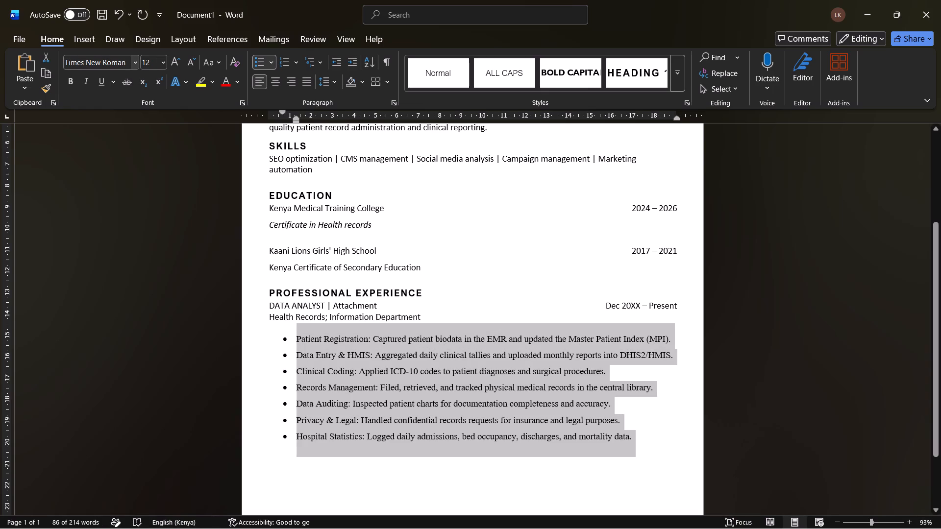
left_click(139, 62)
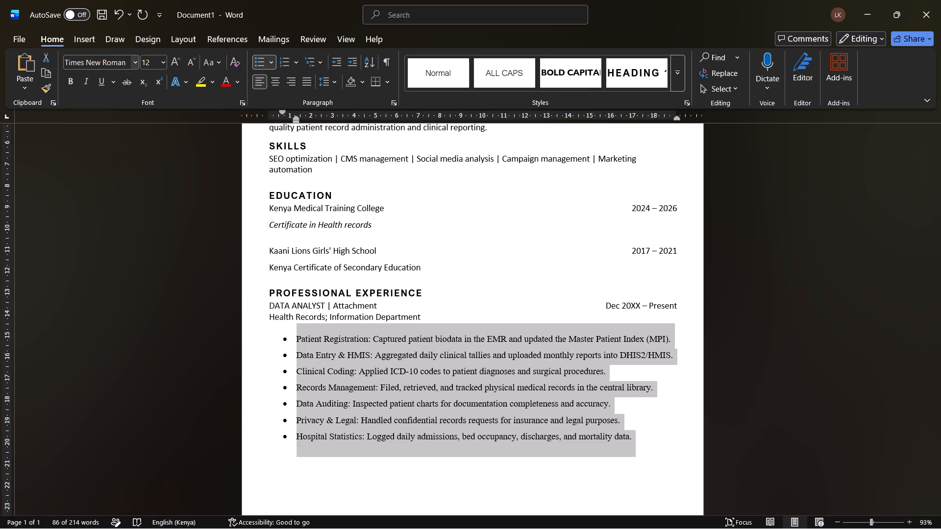
triple_click(139, 62)
double_click(139, 62)
double_click(137, 62)
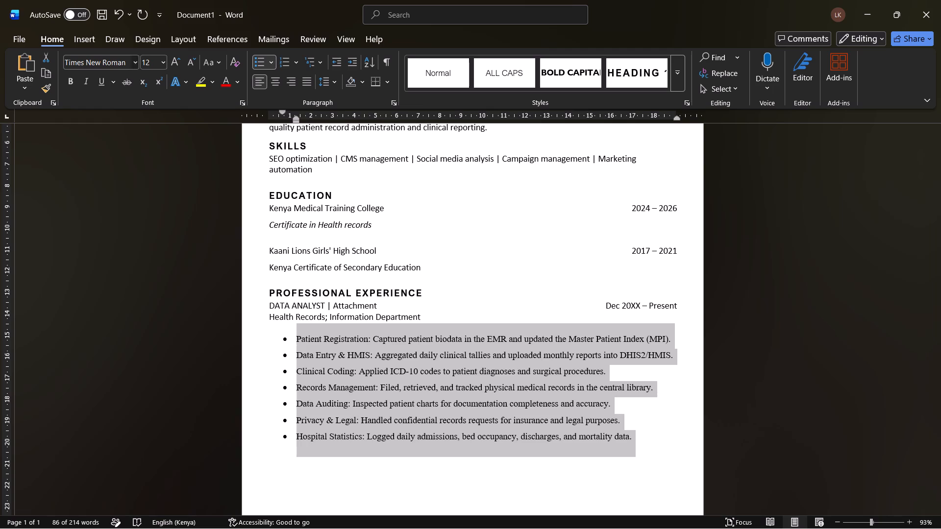
left_click(137, 62)
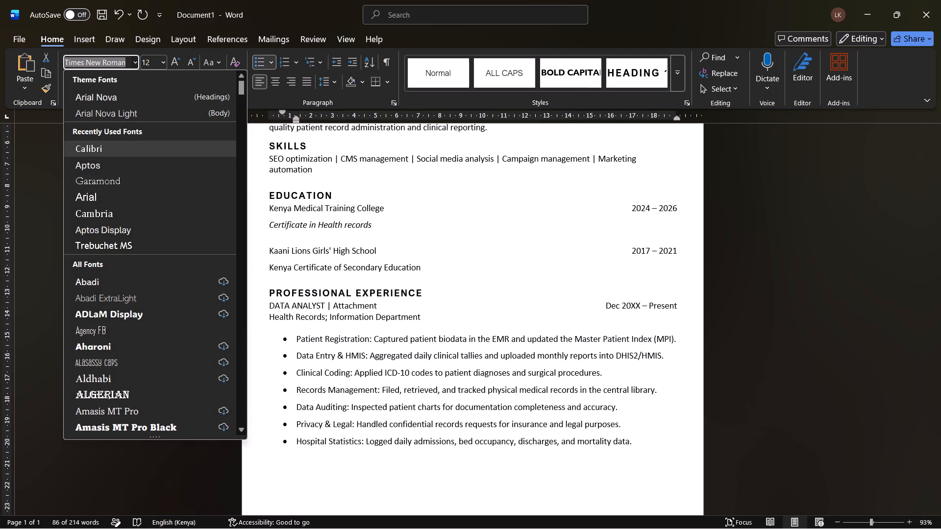
left_click(76, 151)
left_click(385, 377)
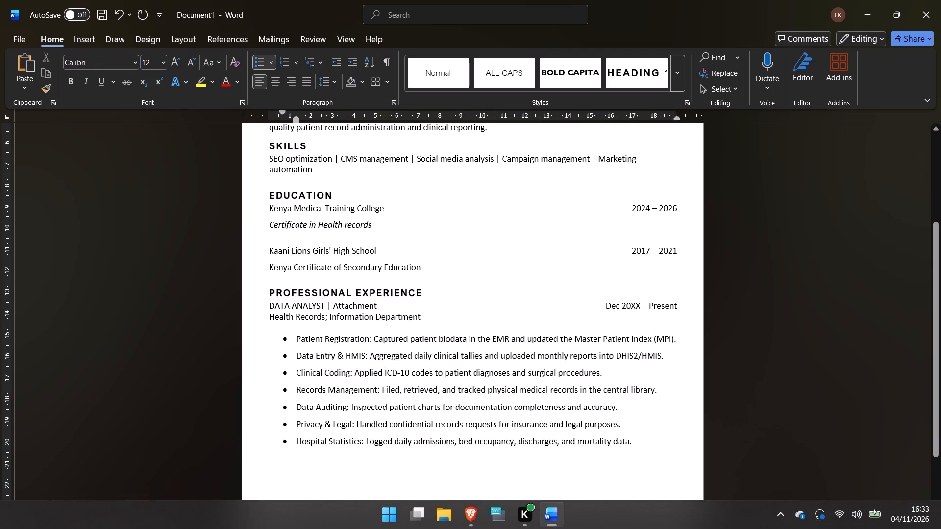
scroll(476, 407, "up", 8)
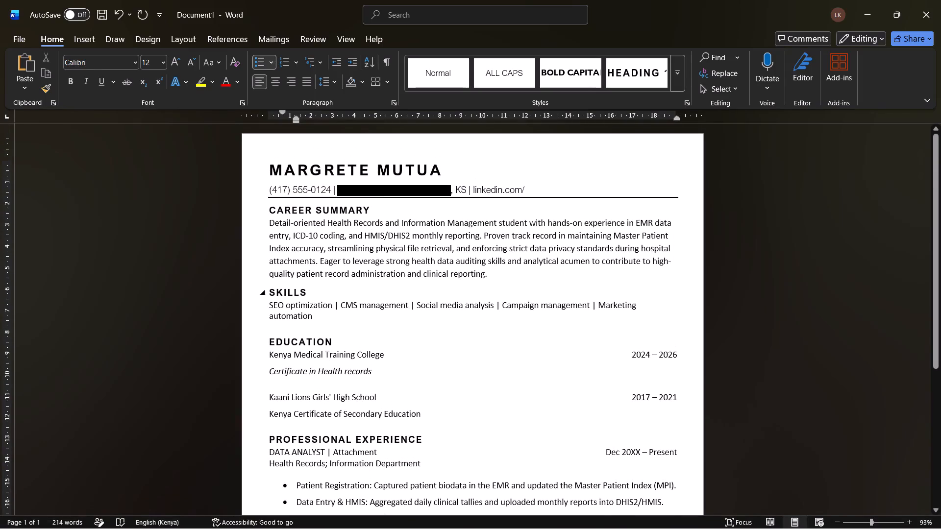
left_click(463, 306)
scroll(463, 306, "down", 4)
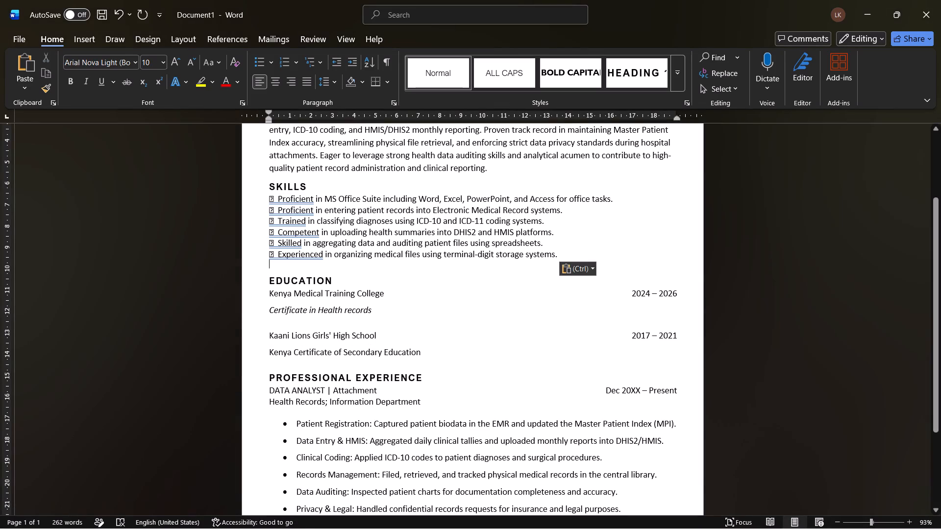
Delete the stray bullet symbols and extra spaces at the start of each pasted Skills line.
key("Up")
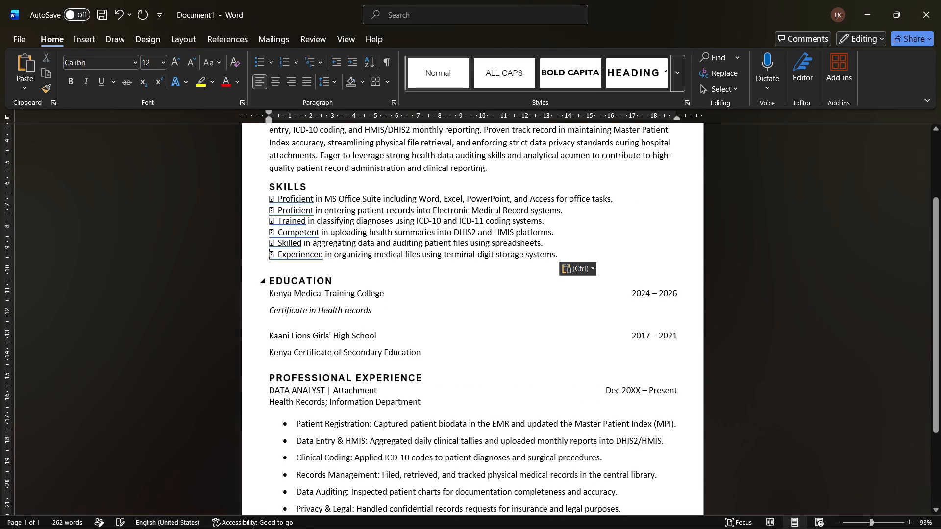
key("Delete")
key("Delete")
key("Delete")
key("Up")
key("Delete")
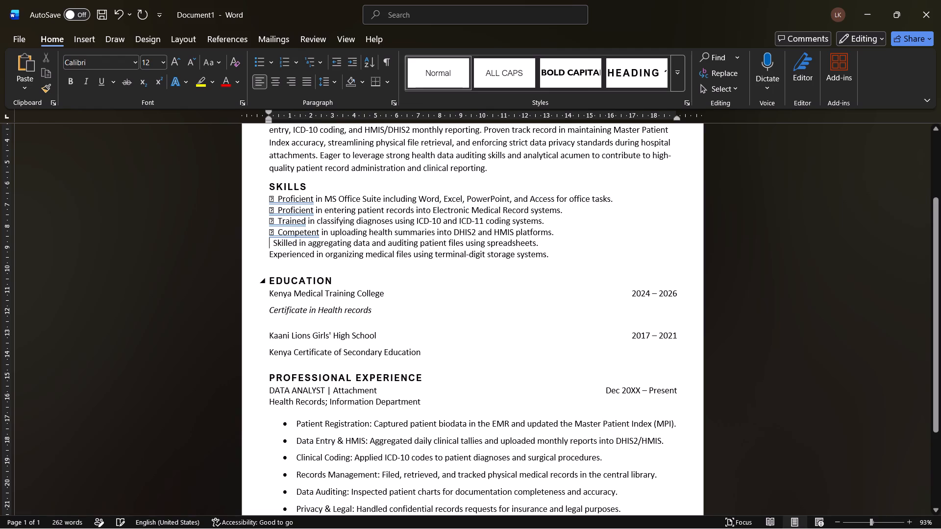
key("Delete")
key("Delete")
key("Up")
key("Delete")
key("Delete")
key("Delete")
key("Up")
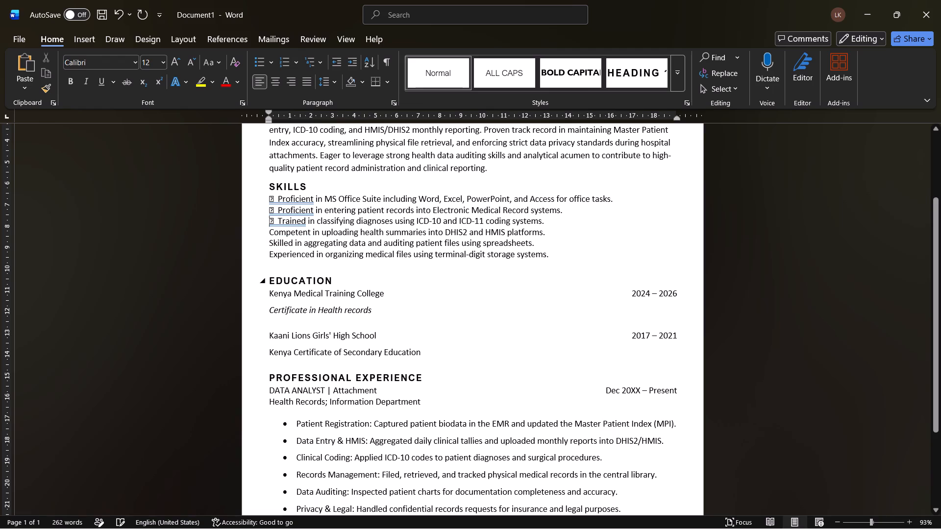
key("Delete")
key("Delete")
key("Delete")
key("Up")
key("Delete")
key("Delete")
key("Delete")
key("Up")
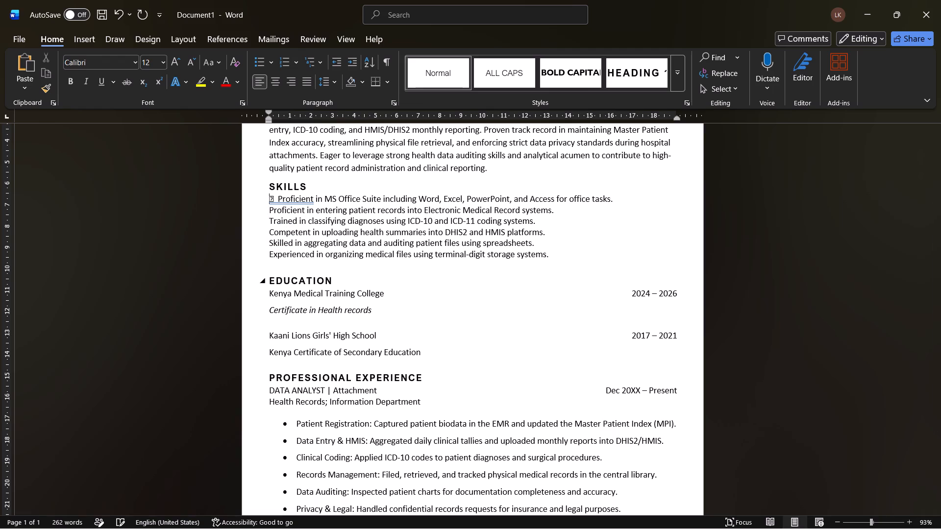
key("Delete")
key("Delete")
key("Delete")
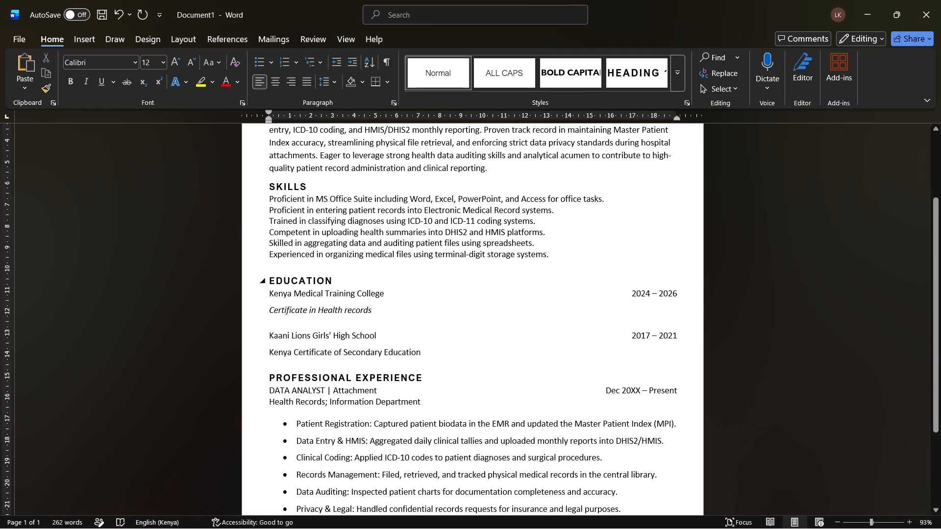
Format all the Skills lines as a bulleted list with 1.15 line spacing.
left_click(540, 256)
left_click_drag(561, 254, 281, 208)
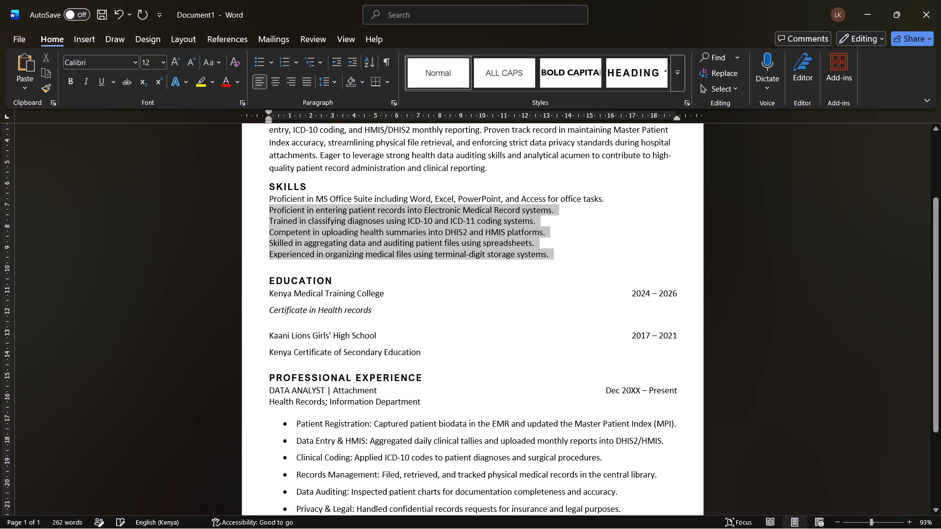
left_click_drag(281, 208, 268, 203)
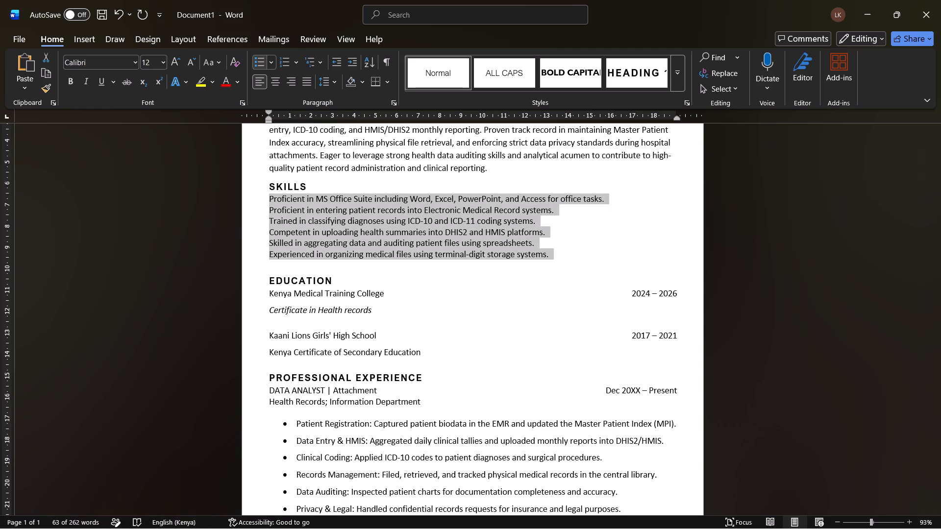
left_click(264, 63)
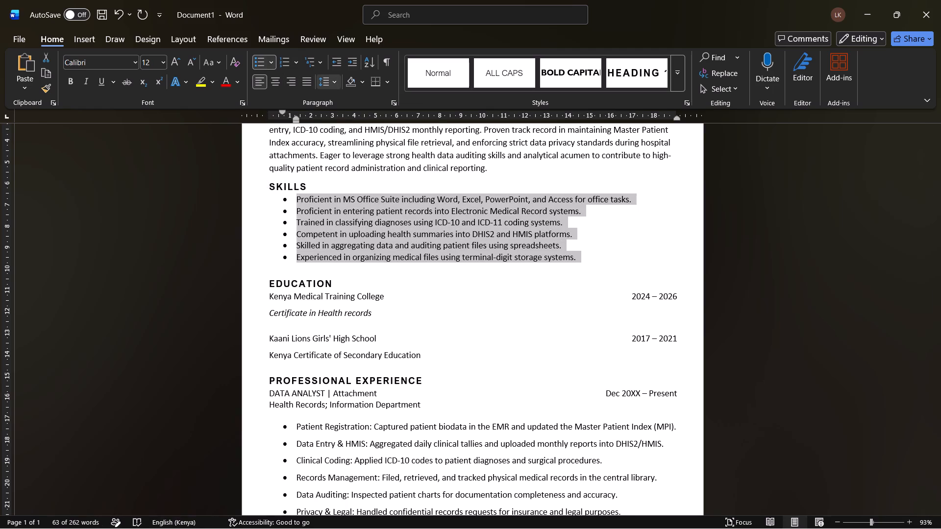
left_click(332, 77)
left_click(348, 113)
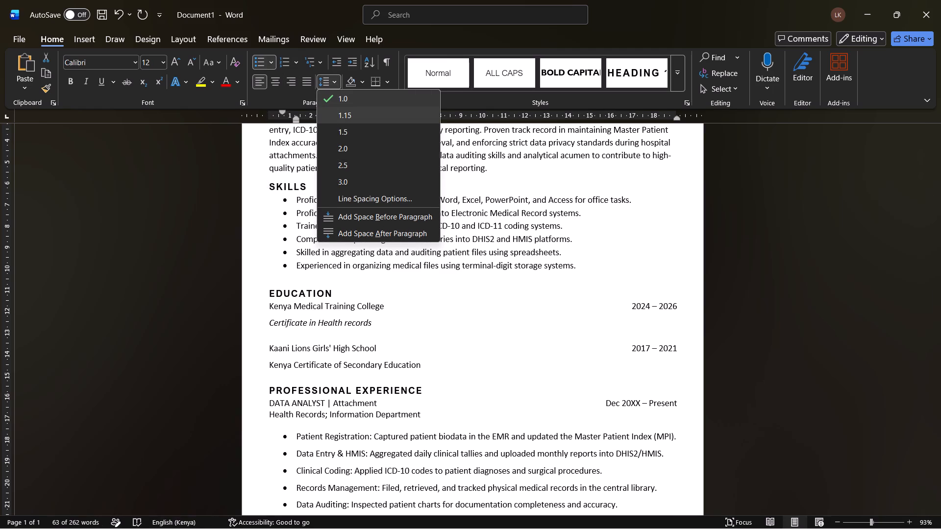
left_click(447, 255)
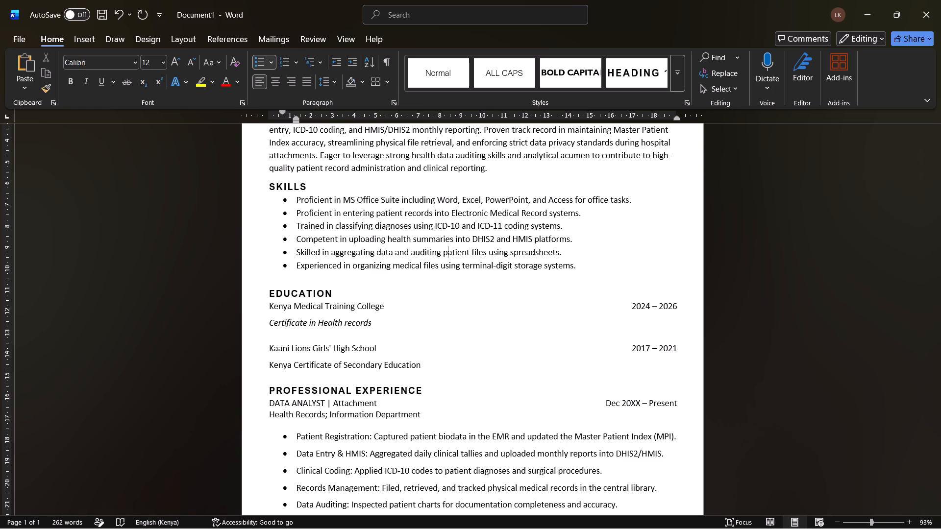
Review the resume from the name header down to the end of Professional Experience.
scroll(432, 261, "down", 12)
scroll(432, 261, "up", 7)
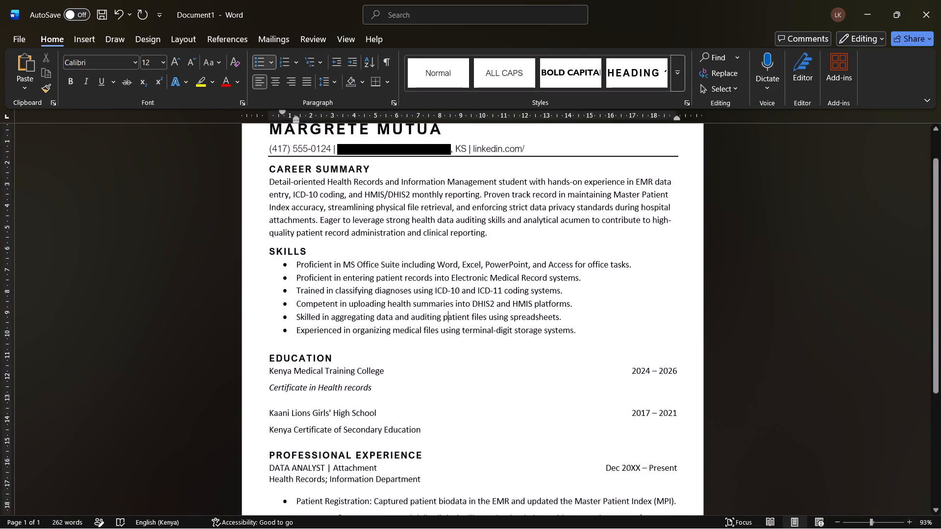
scroll(432, 261, "up", 7)
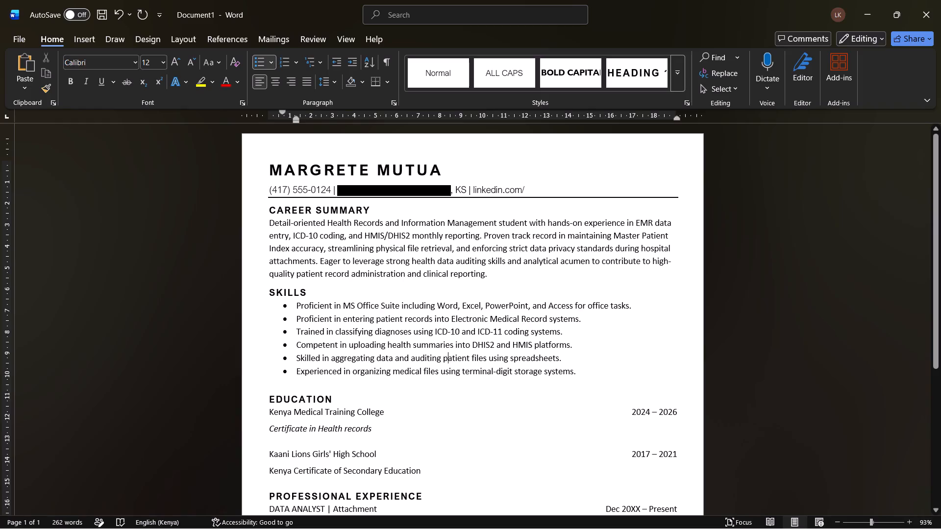
scroll(395, 205, "down", 3)
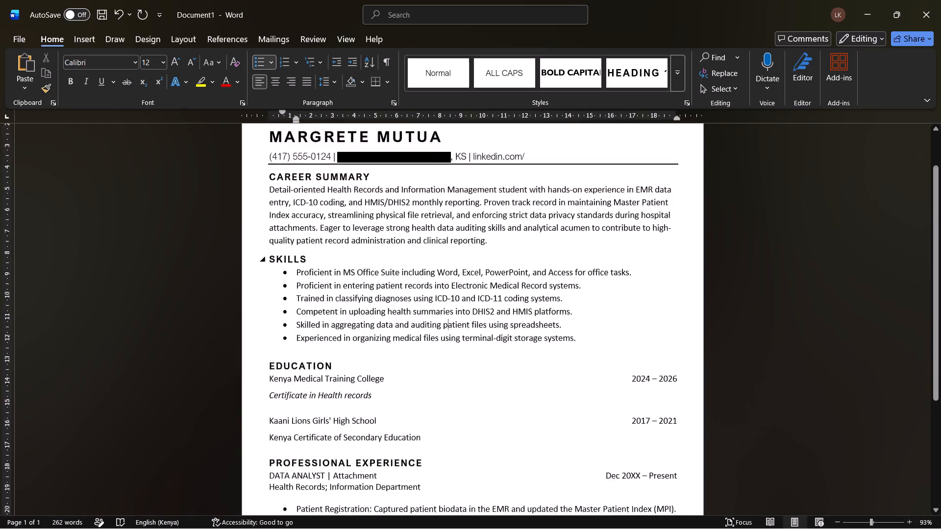
scroll(394, 207, "down", 19)
scroll(394, 207, "up", 8)
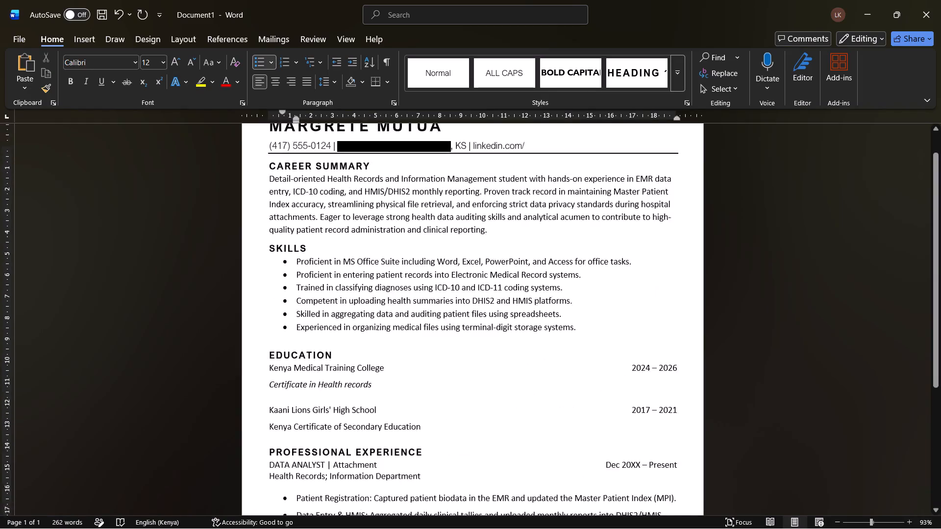
scroll(394, 207, "down", 9)
left_click(303, 178)
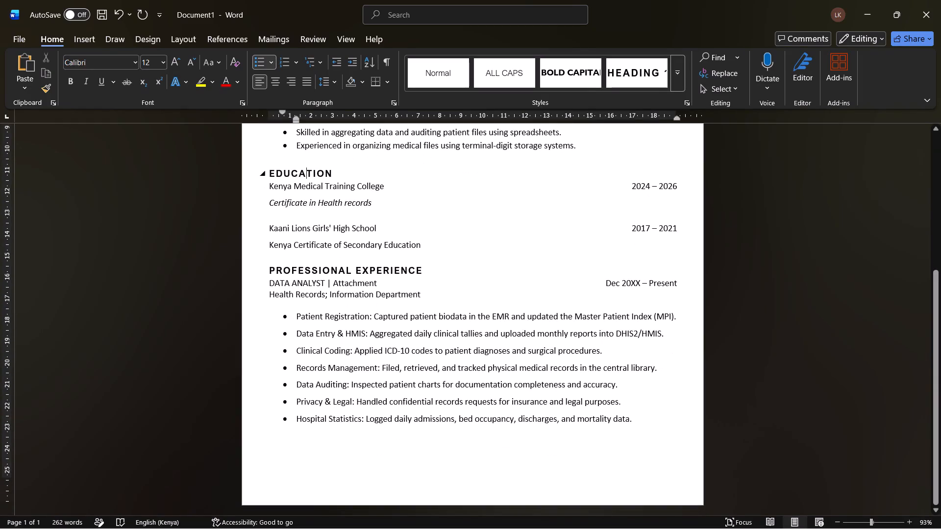
Duplicate the Professional Experience heading below the Hospital Statistics bullet and enter "1." on the line beneath it.
left_click_drag(423, 271, 417, 272)
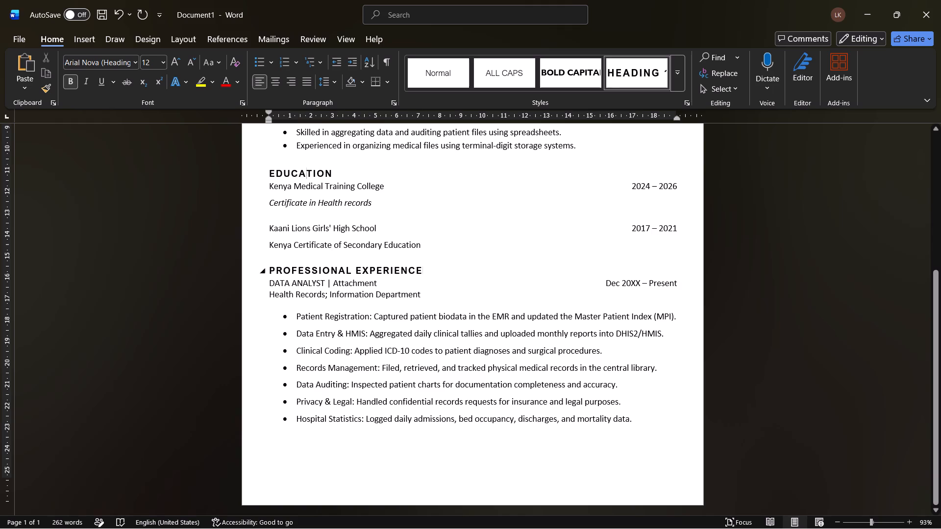
left_click_drag(417, 272, 265, 273)
key("ctrl+c")
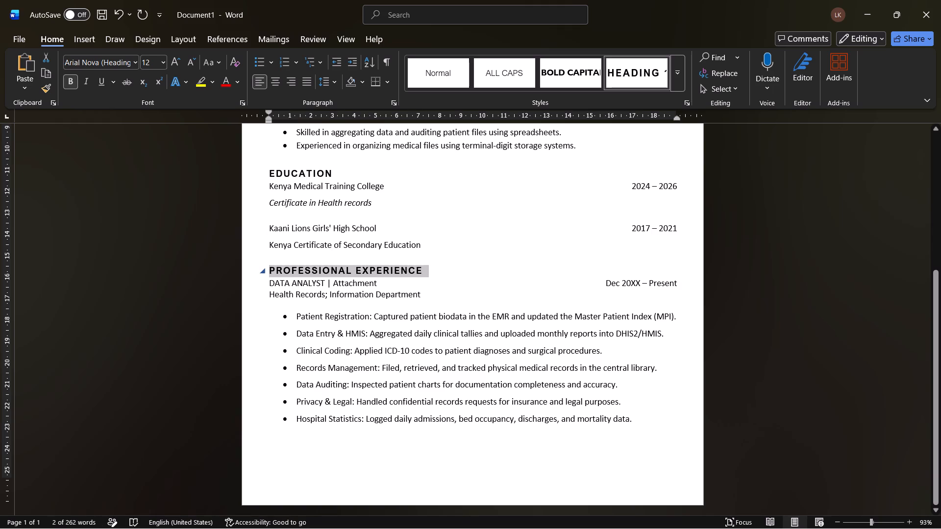
left_click(380, 395)
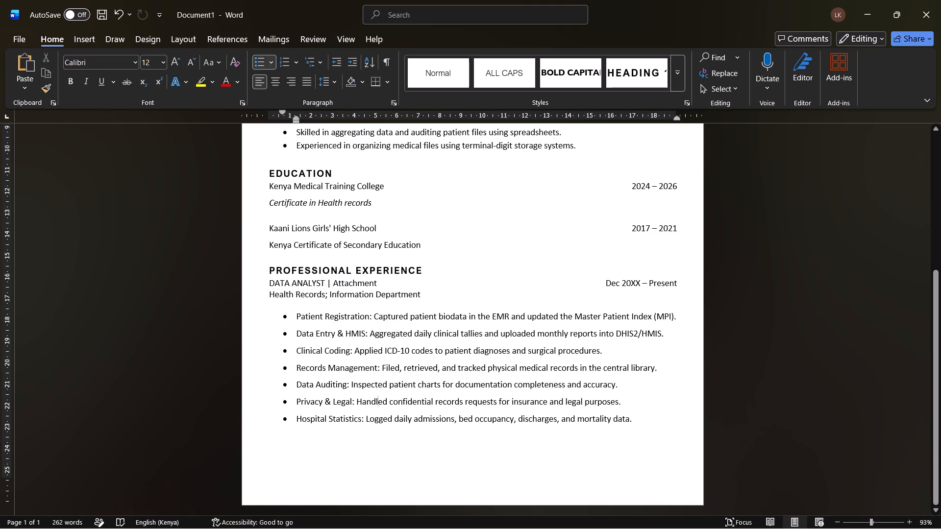
left_click(311, 448)
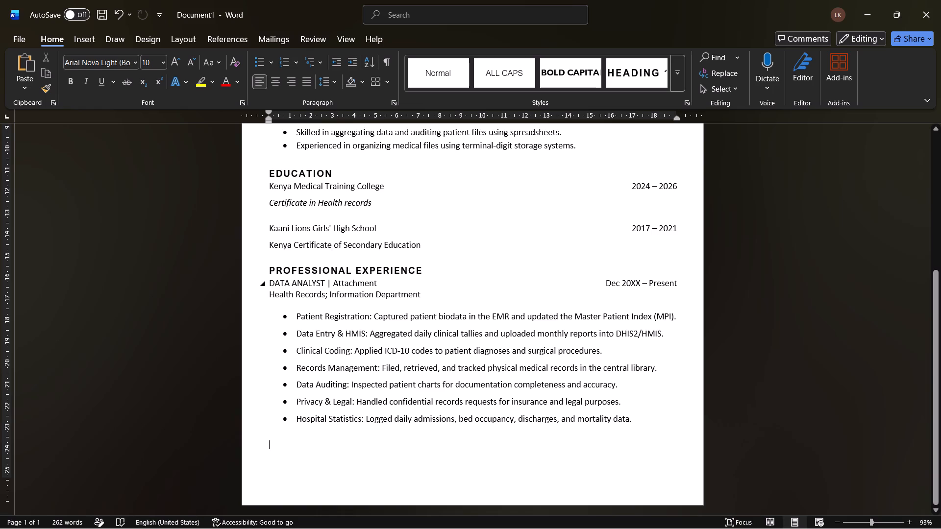
key("ctrl+v")
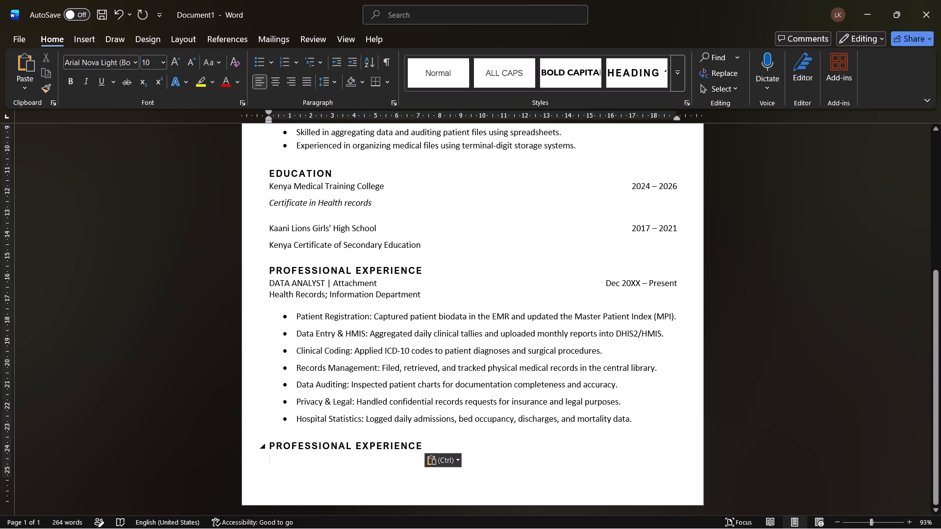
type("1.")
Replace the text of the duplicated heading at the end of the resume with REFEREES.
left_click(430, 445)
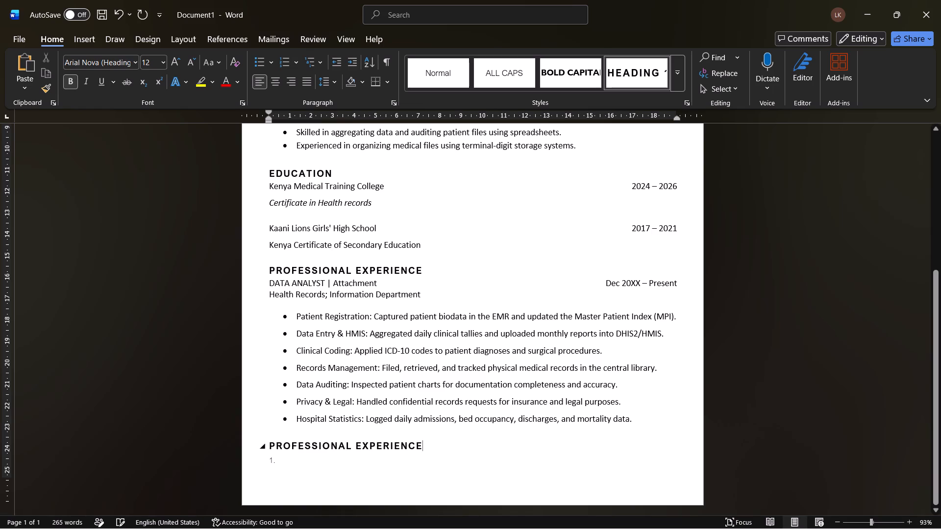
key("BackSpace")
key("BackSpace")
key("BackSpace")
key("BackSpace")
key("BackSpace")
key("BackSpace")
key("BackSpace")
key("BackSpace")
key("BackSpace")
key("BackSpace")
key("BackSpace")
key("BackSpace")
key("BackSpace")
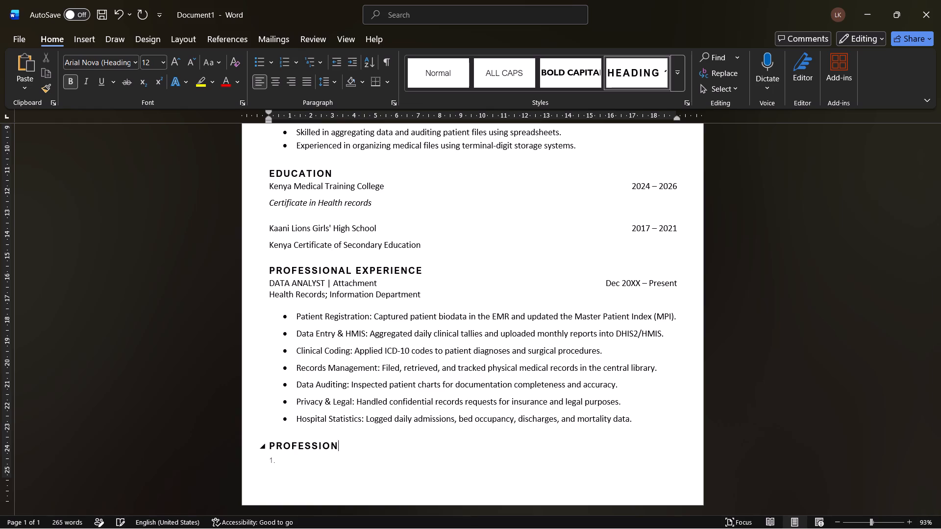
key("BackSpace")
key("BackSpace")
key("BackSpace")
key("BackSpace")
key("BackSpace")
key("BackSpace")
key("BackSpace")
key("BackSpace")
key("BackSpace")
key("BackSpace")
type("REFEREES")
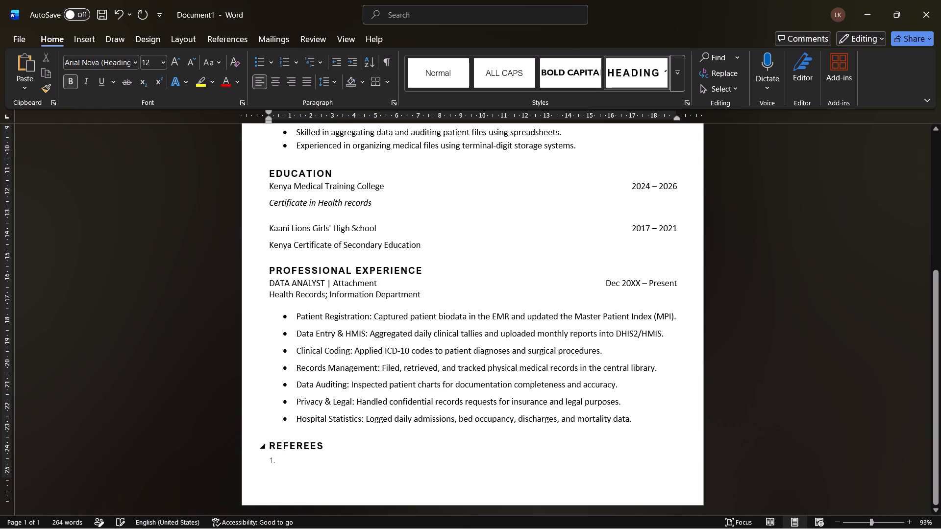
Save the resume as a Word document in the Documents > P docs folder, adding CV after the candidate's name in the file name.
scroll(356, 339, "up", 14)
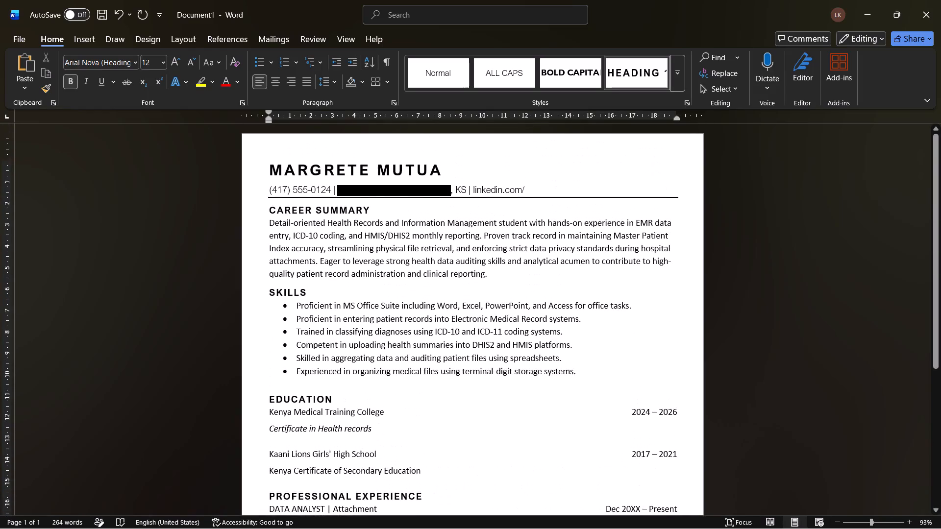
scroll(358, 339, "up", 2)
scroll(358, 339, "down", 10)
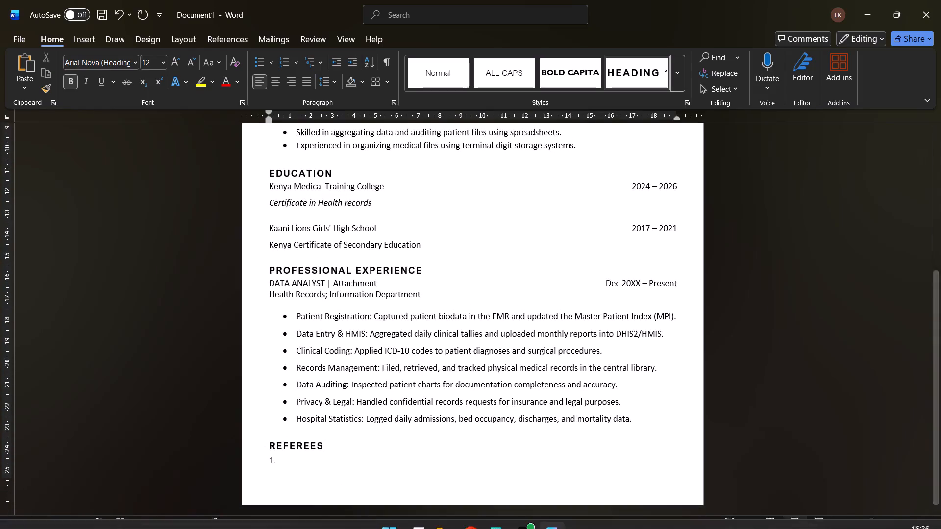
left_click(104, 12)
left_click(449, 307)
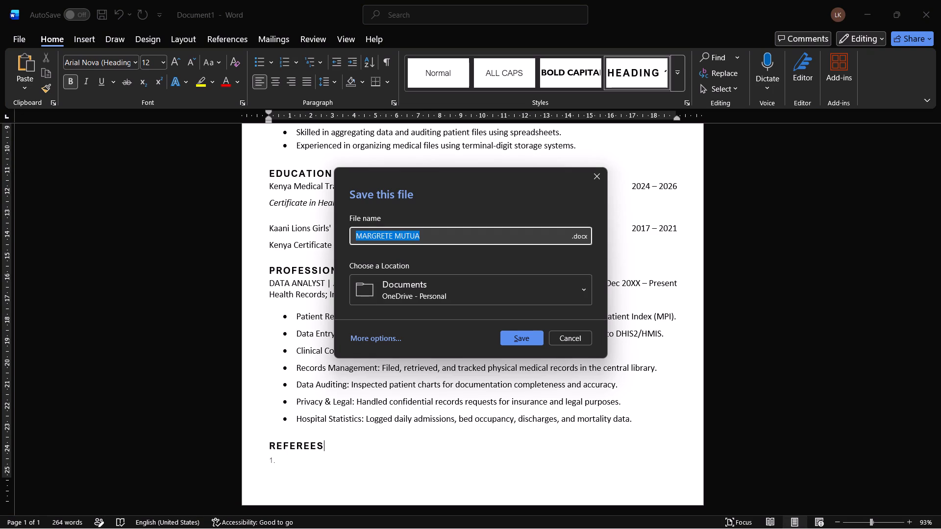
left_click(449, 298)
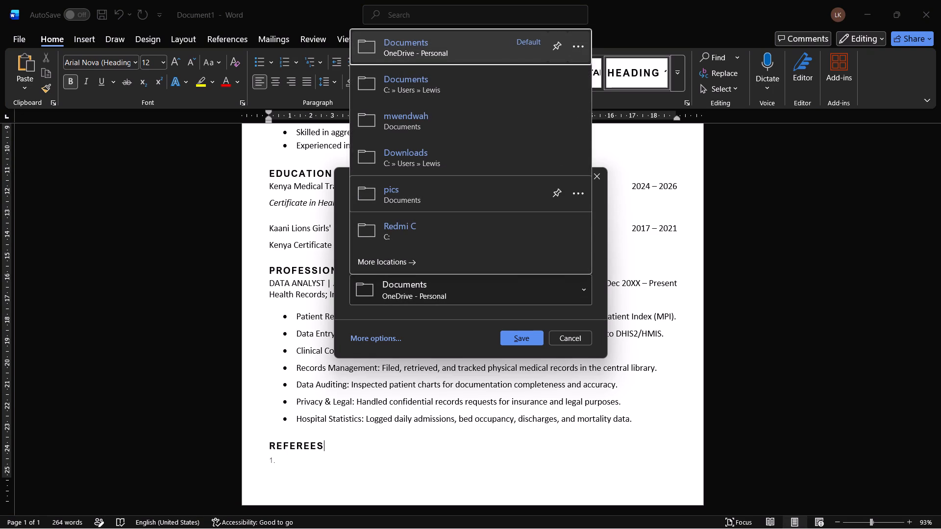
left_click(406, 256)
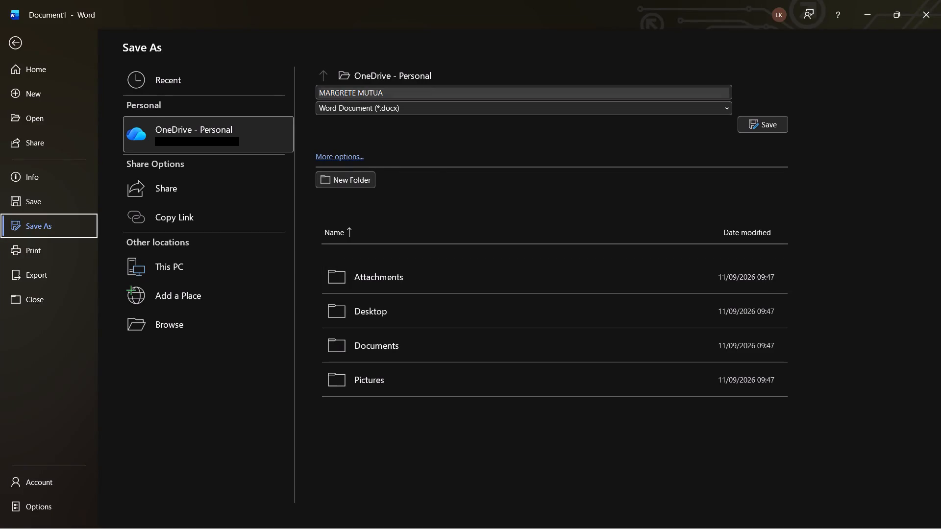
left_click(183, 264)
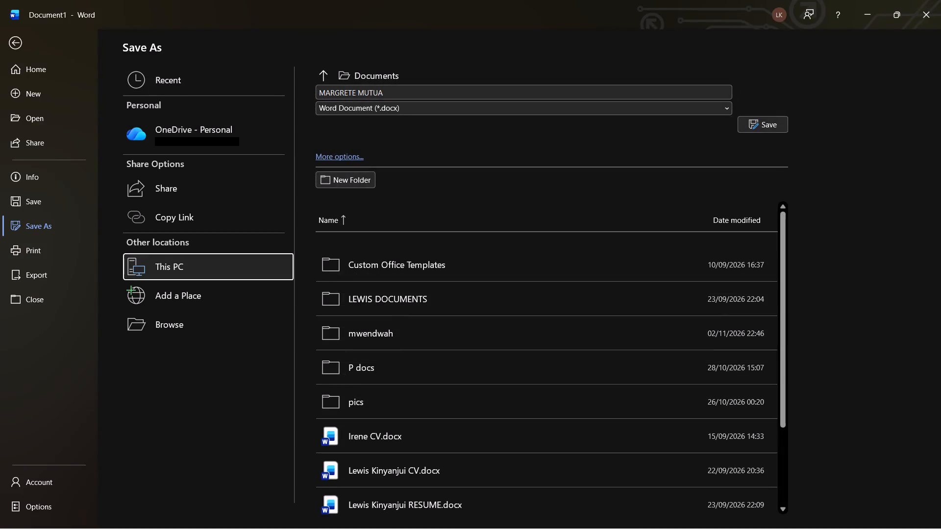
scroll(404, 275, "down", 2)
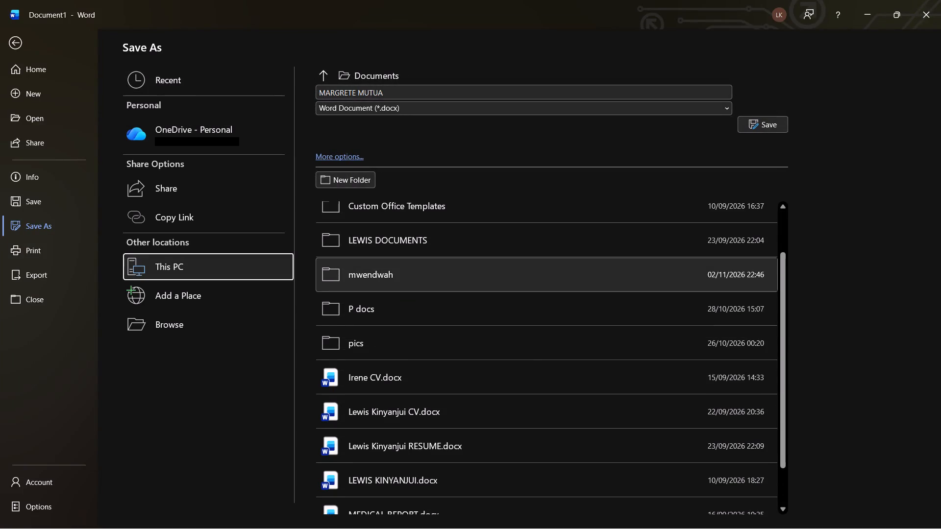
left_click(383, 302)
double_click(400, 91)
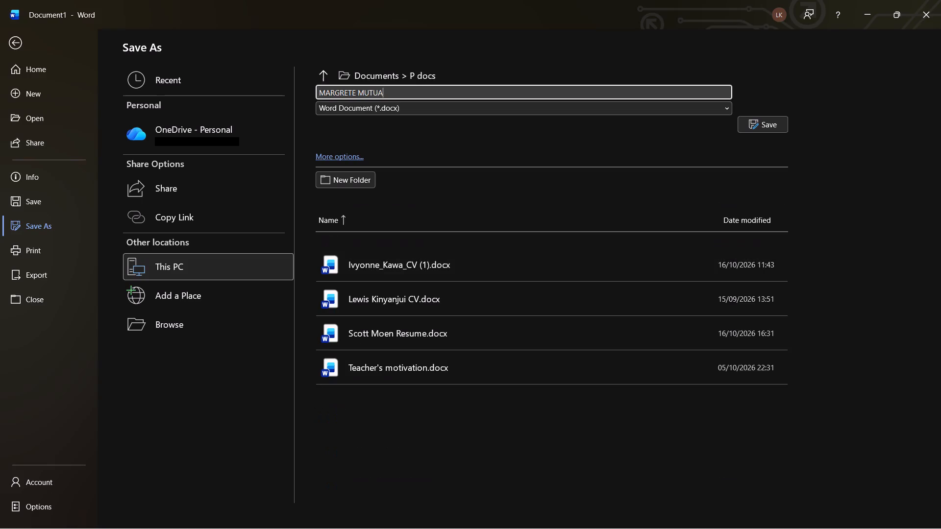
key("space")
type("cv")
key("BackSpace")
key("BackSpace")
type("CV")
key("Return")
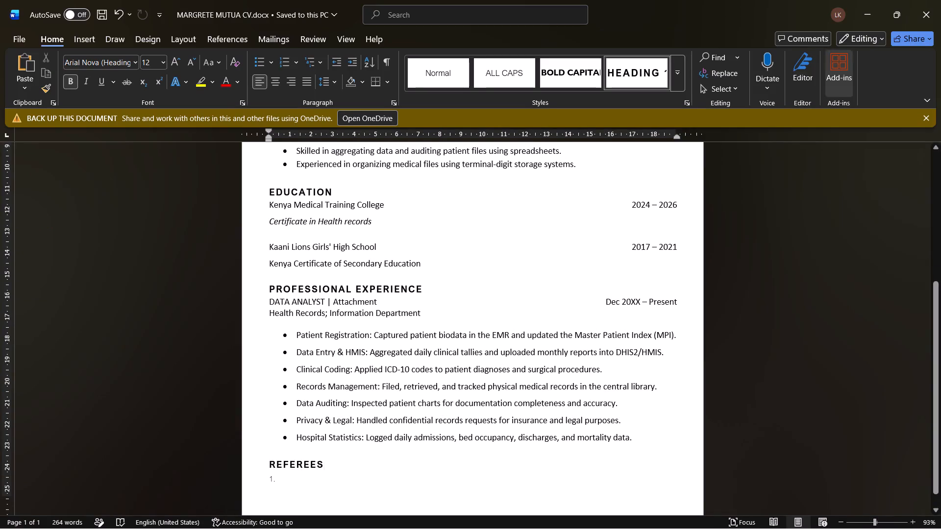
left_click(927, 118)
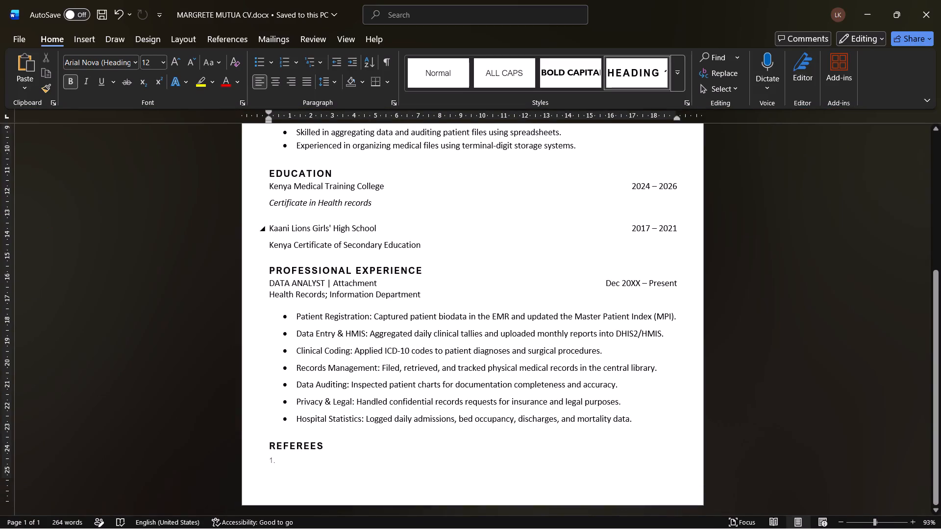
Format the "1." line under REFEREES in Calibri at size 12.
left_click(552, 244)
scroll(421, 292, "down", 4)
scroll(412, 280, "up", 4)
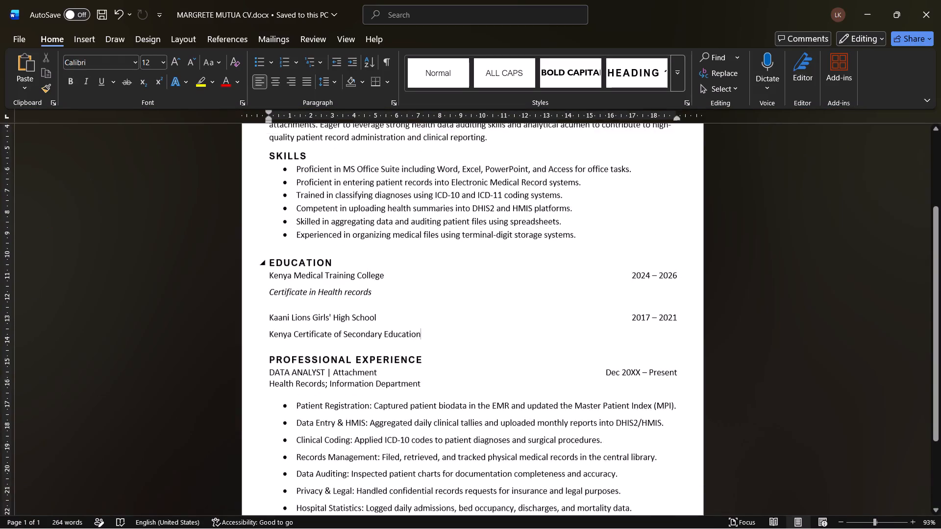
scroll(412, 280, "up", 10)
scroll(411, 280, "down", 13)
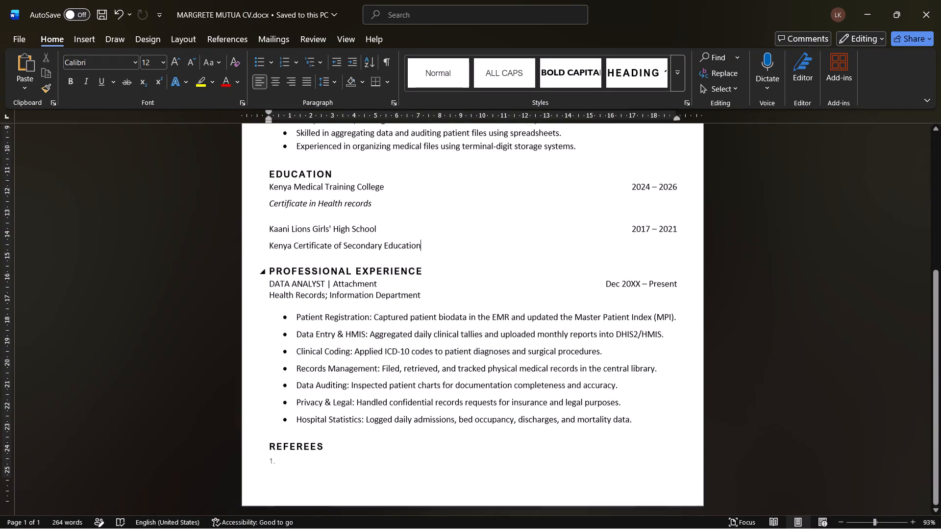
scroll(405, 271, "down", 3)
left_click(293, 459)
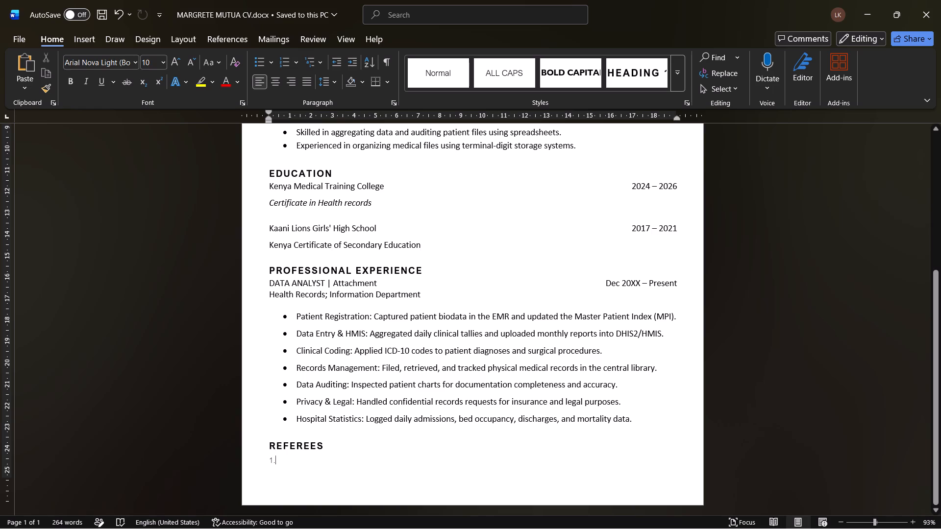
left_click(135, 66)
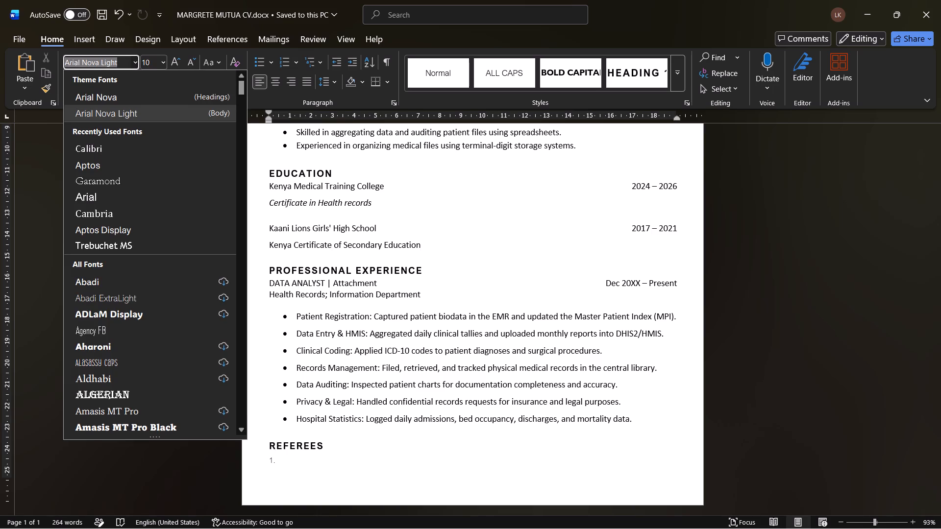
left_click(103, 145)
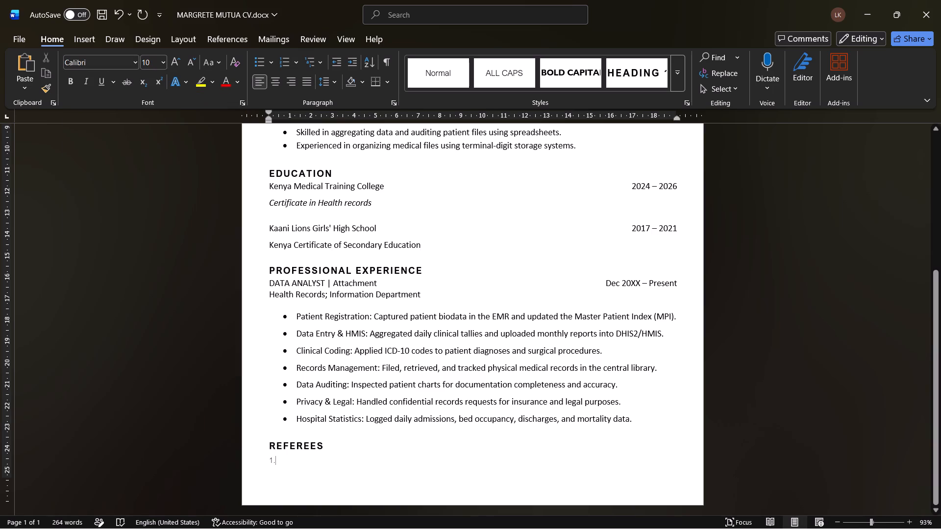
left_click_drag(286, 461, 263, 458)
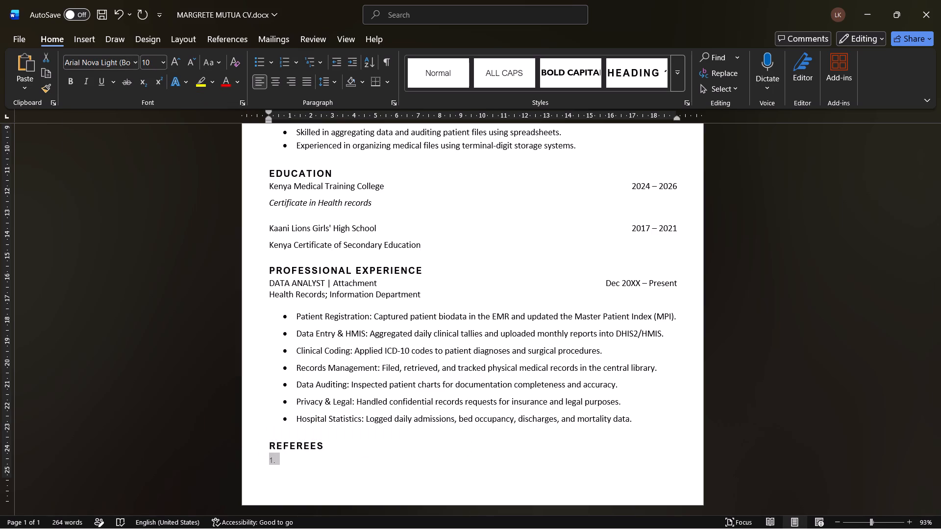
left_click(173, 60)
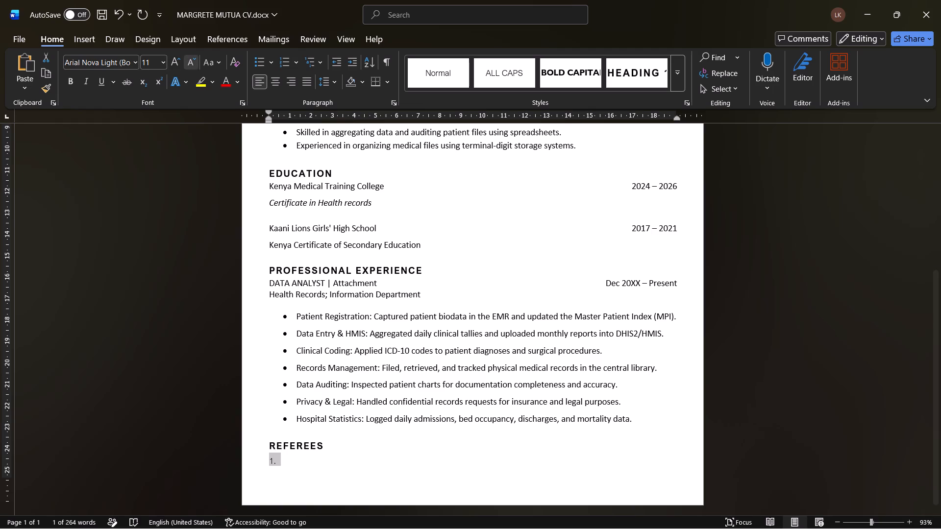
left_click(179, 56)
left_click(135, 63)
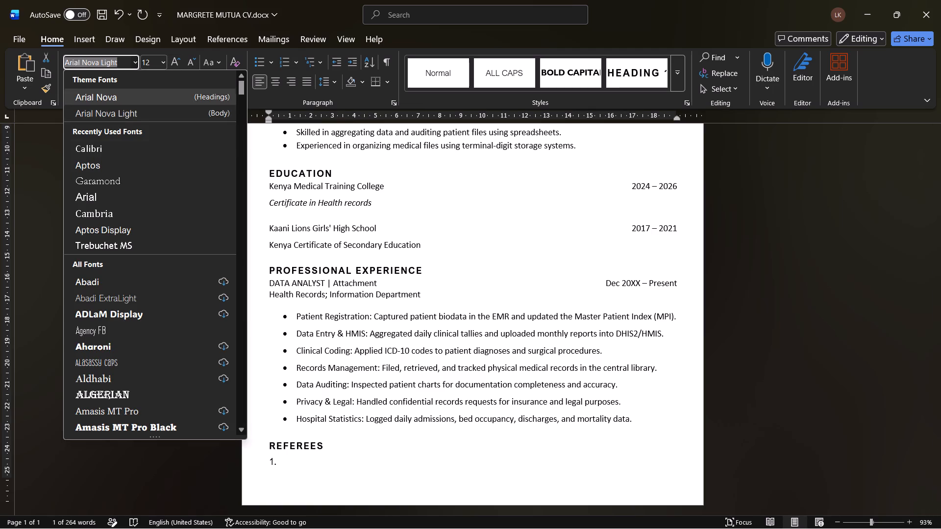
left_click(96, 147)
left_click(296, 461)
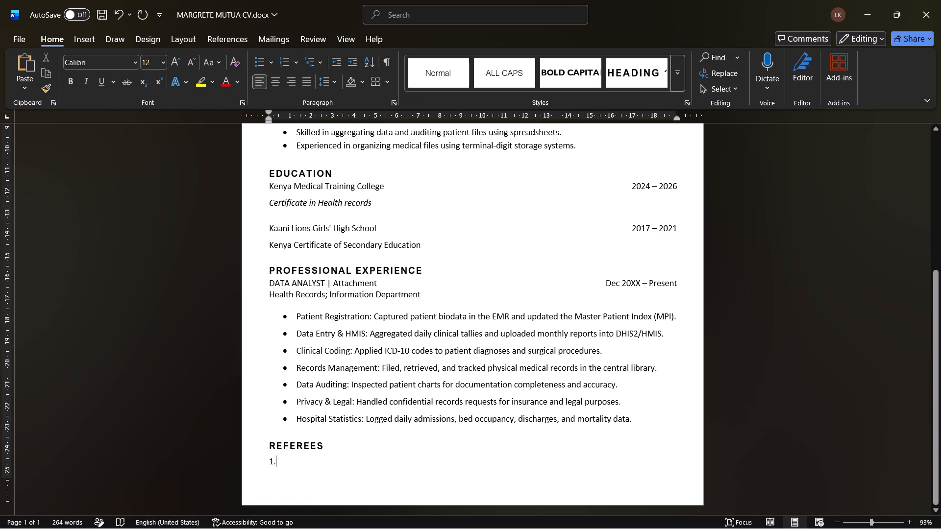
Replace "1." under REFEREES with the first referee's name and, on a new line below it, "H.O.D, KMTC Kitui Campus".
key("BackSpace")
key("BackSpace")
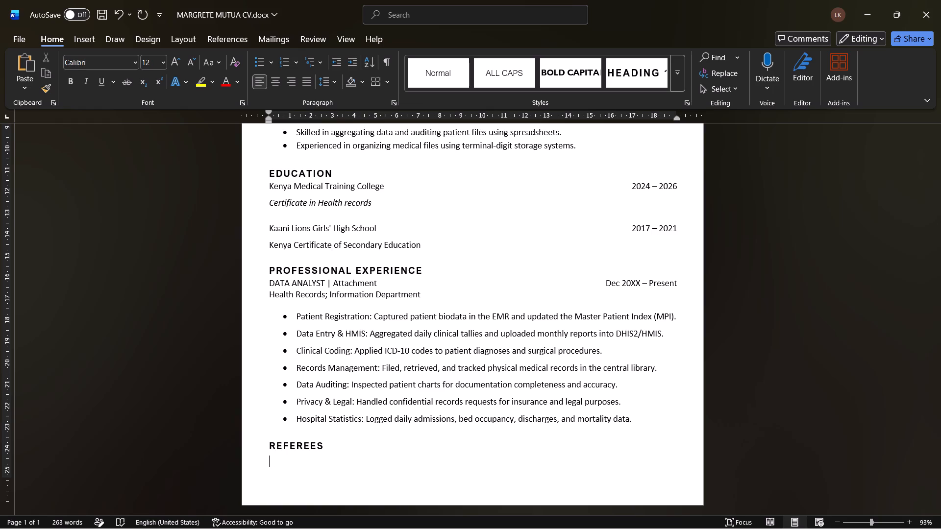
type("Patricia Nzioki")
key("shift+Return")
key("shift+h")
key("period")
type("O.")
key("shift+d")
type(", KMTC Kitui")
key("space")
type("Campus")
Add a "Tel:" line in a new paragraph below the referee's title and enter the start of the phone number.
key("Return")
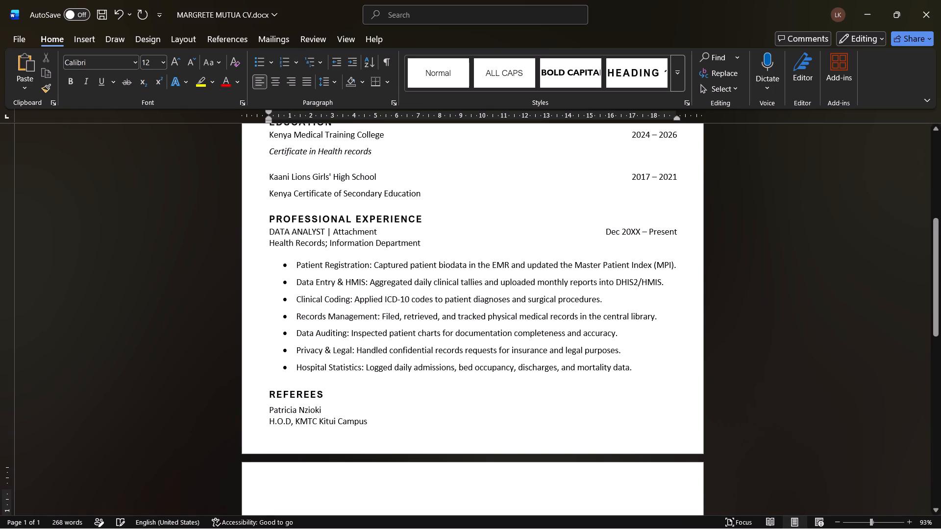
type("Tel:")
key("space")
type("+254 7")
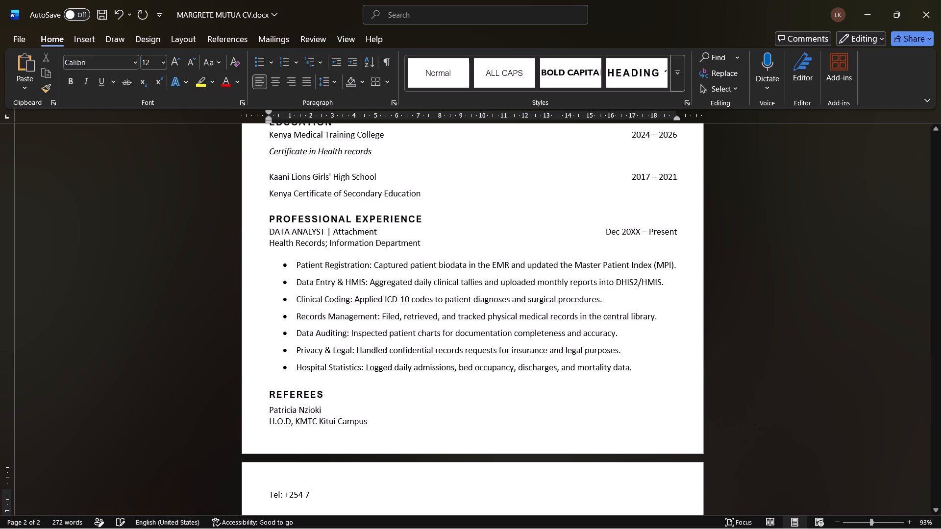
Turn the referee's name and title lines into the first item of a numbered list.
scroll(309, 349, "down", 2)
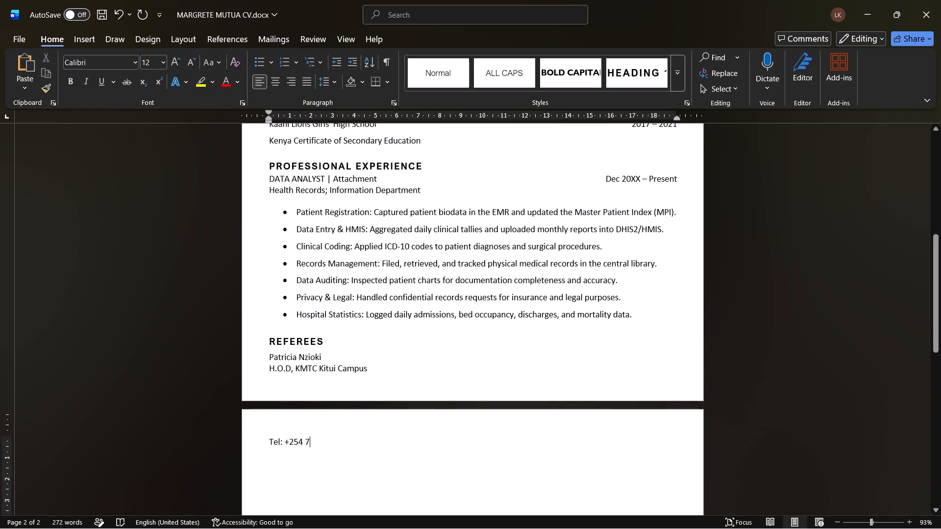
left_click(268, 360)
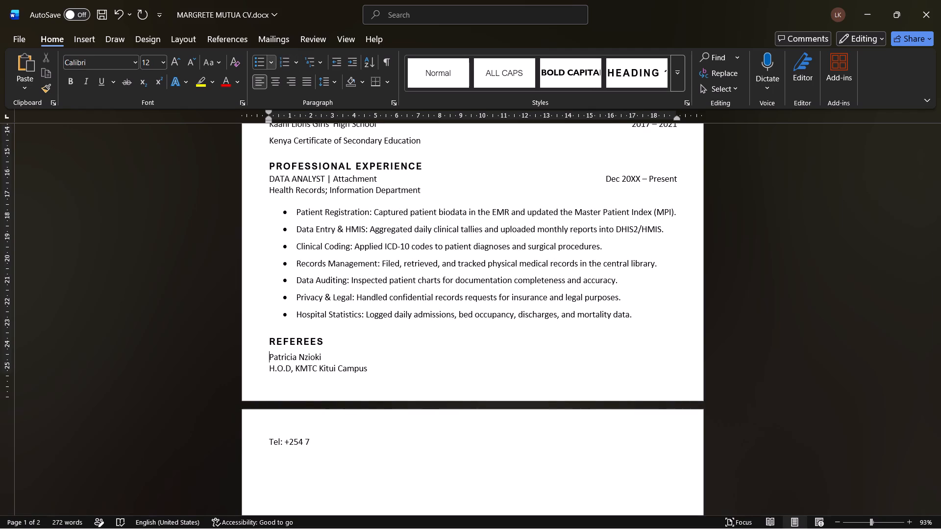
left_click(288, 61)
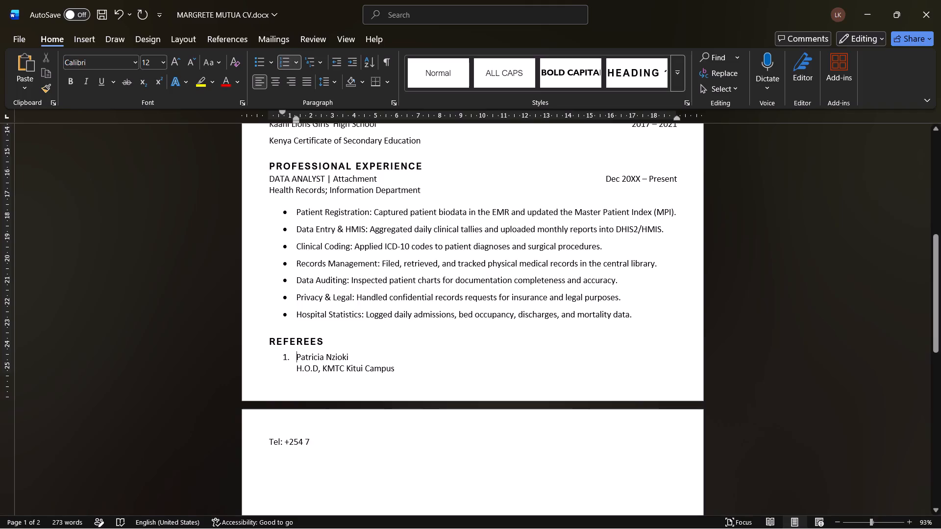
Merge the "Tel:" paragraph into the numbered referee entry, placing it on its own line below the campus title.
left_click(267, 440)
key("BackSpace")
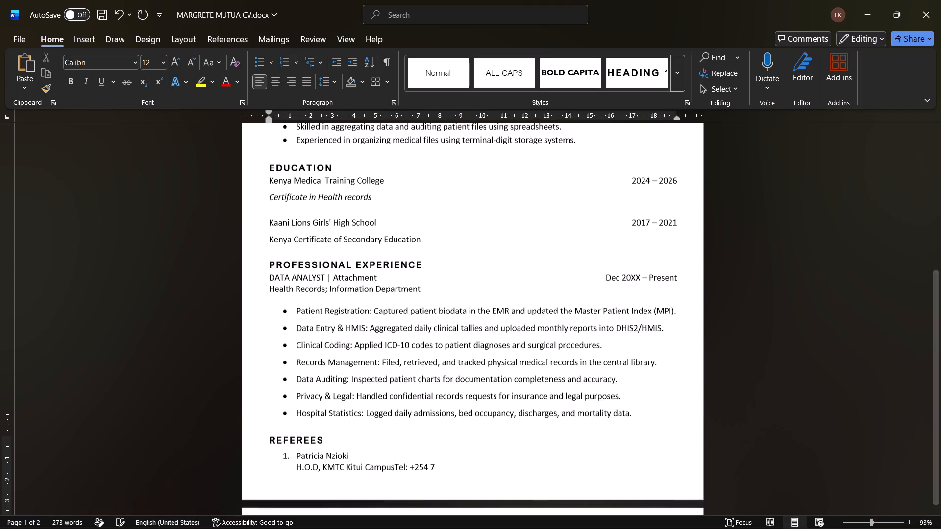
key("shift+Return")
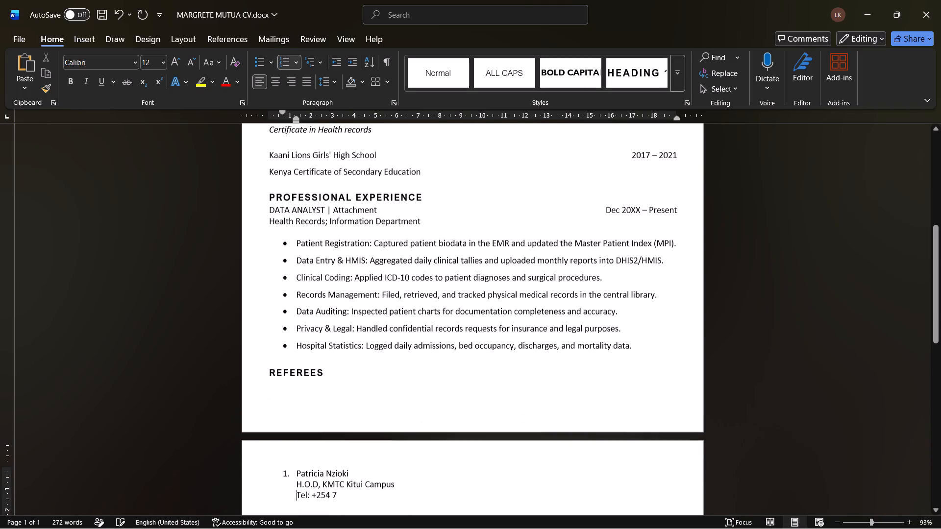
scroll(349, 409, "up", 5)
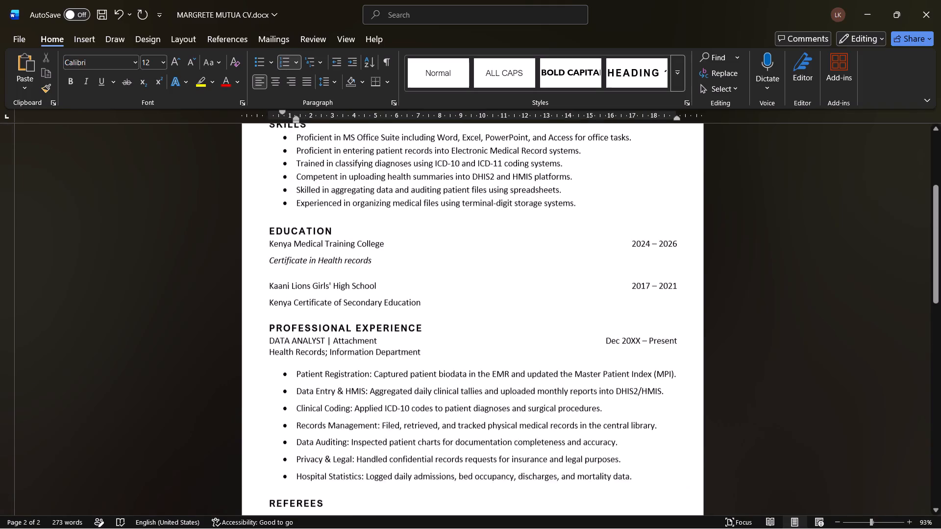
Review the CV from the name heading to the referees, examining the spacing and where the page breaks.
scroll(349, 409, "up", 9)
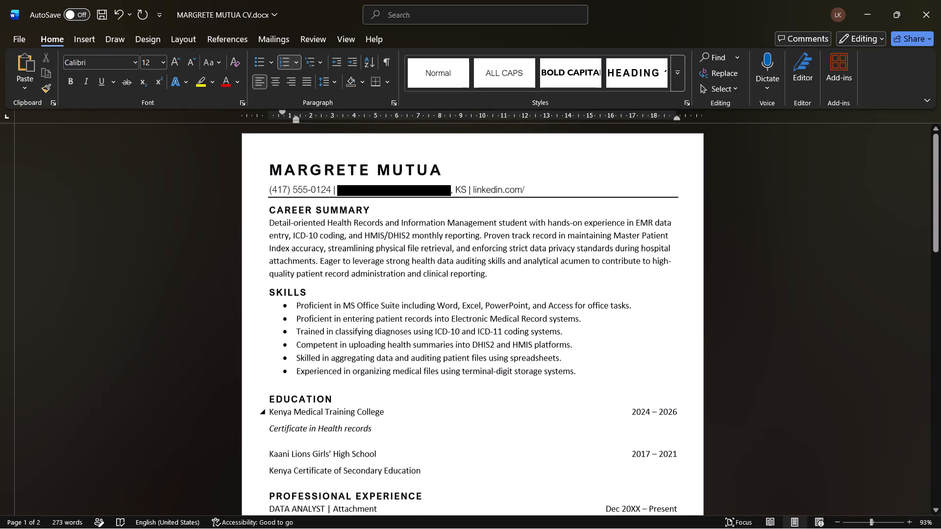
scroll(350, 412, "down", 12)
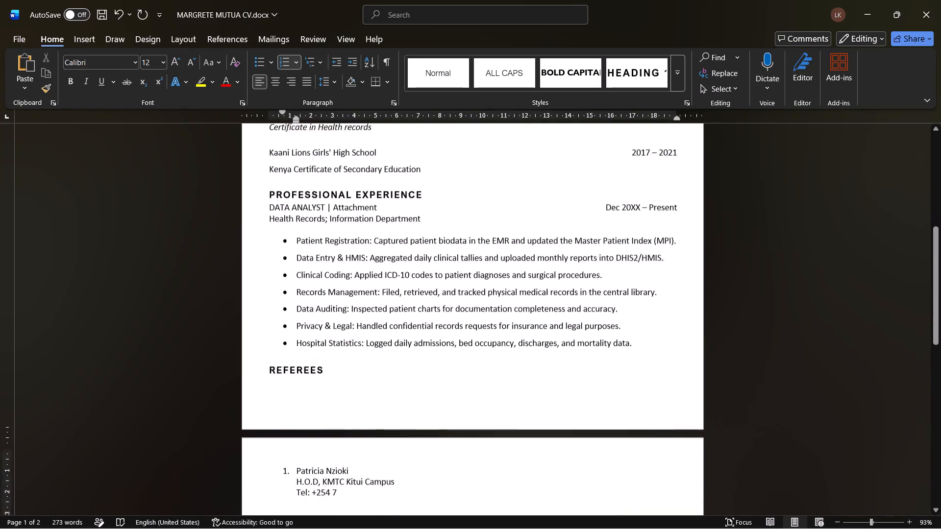
scroll(350, 412, "down", 1)
scroll(350, 412, "up", 11)
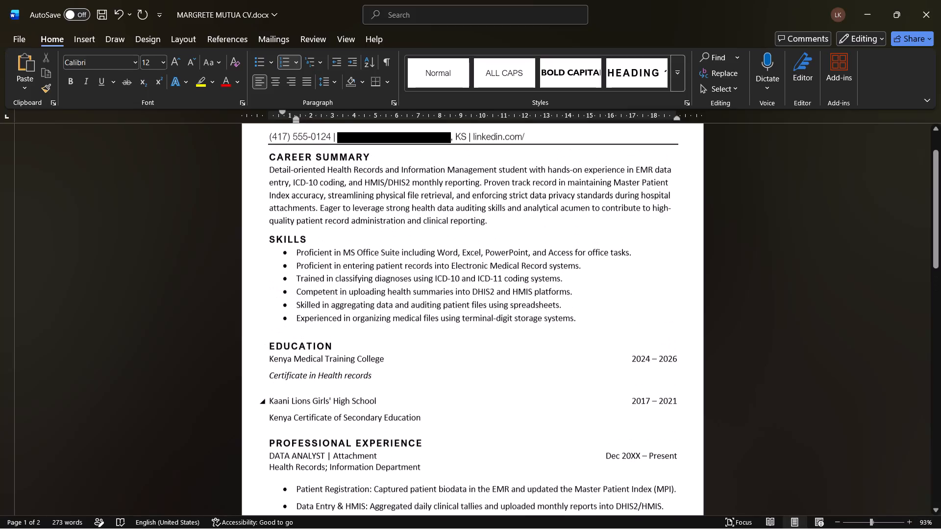
scroll(350, 412, "up", 4)
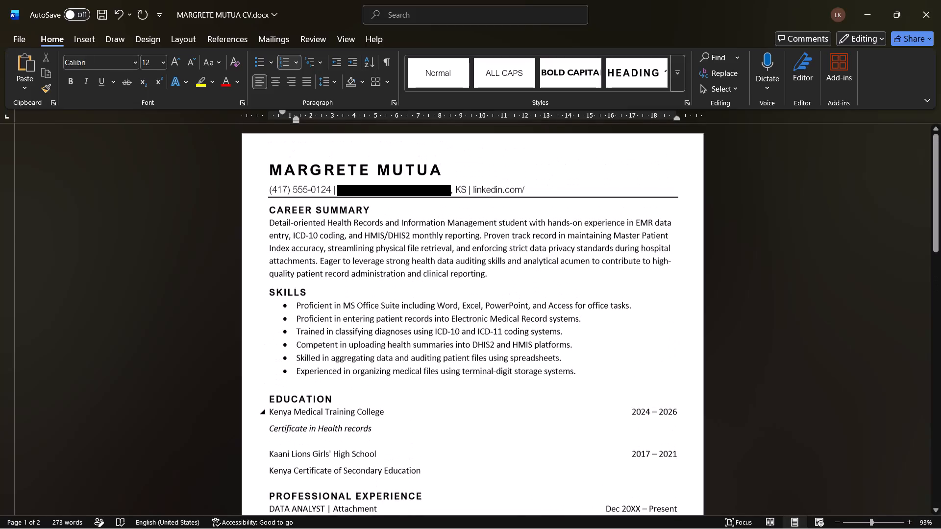
scroll(349, 412, "down", 4)
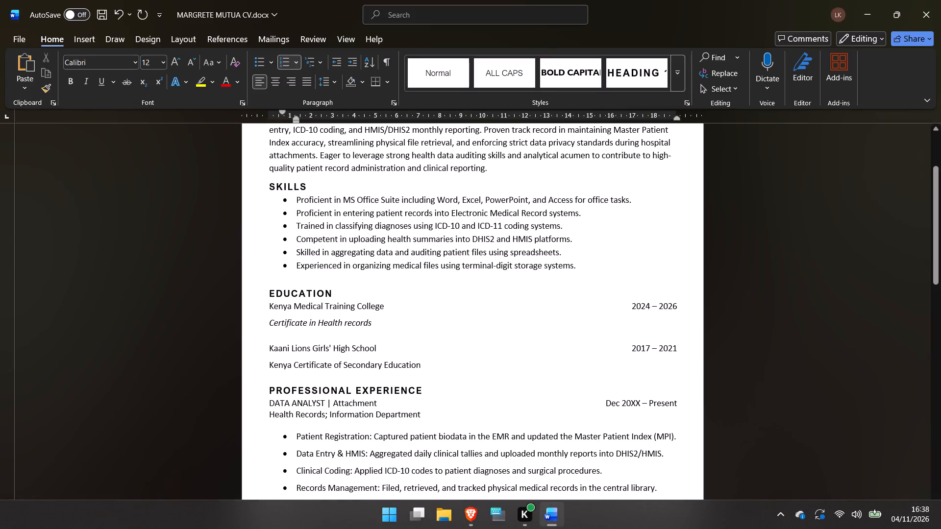
scroll(634, 304, "down", 5)
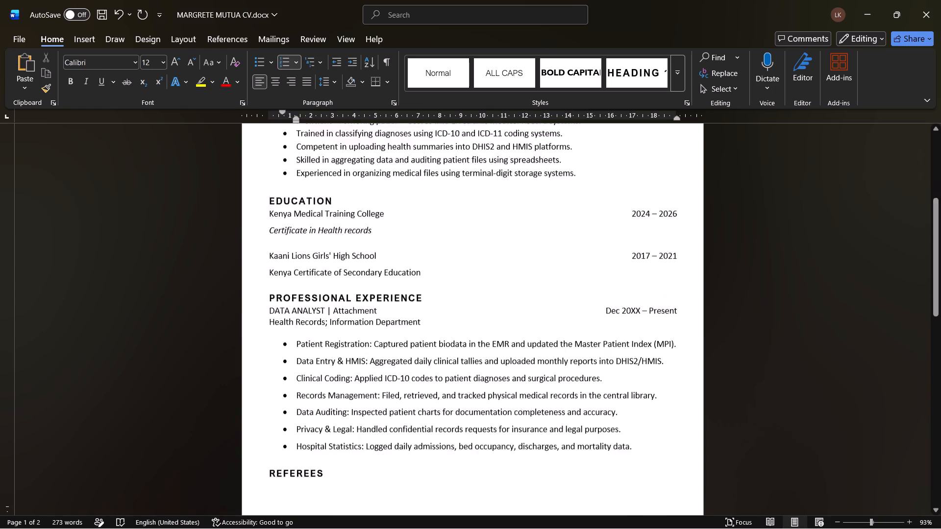
scroll(588, 319, "down", 6)
Set the line spacing of the seven bullet points under PROFESSIONAL EXPERIENCE to 1.15.
scroll(488, 295, "up", 3)
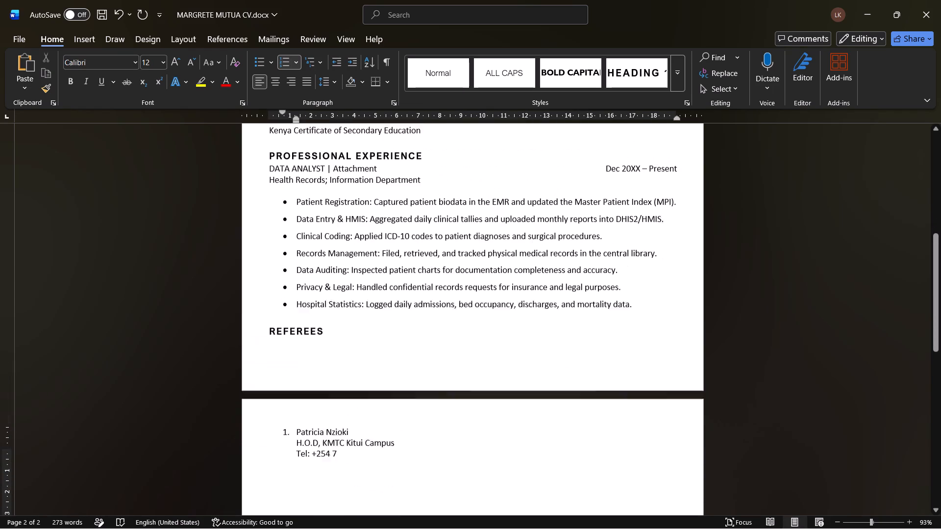
left_click_drag(639, 332, 419, 267)
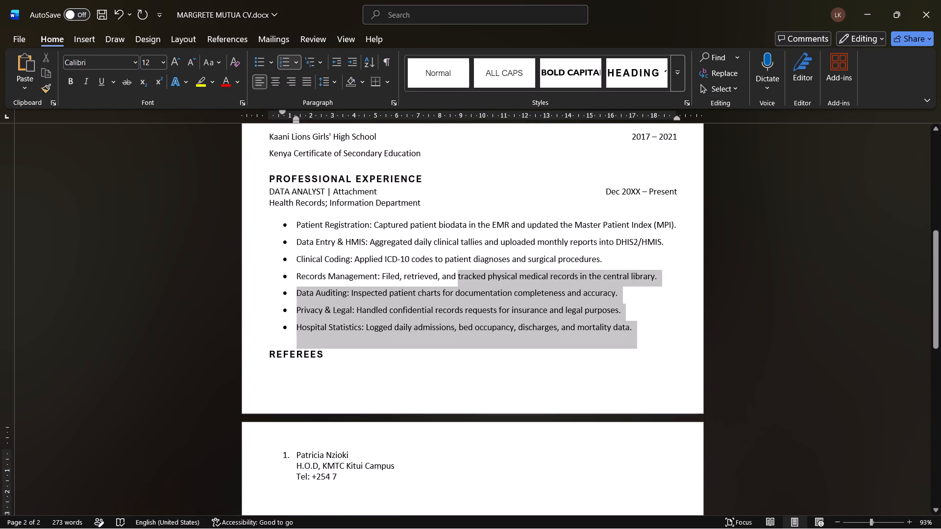
left_click_drag(419, 267, 305, 232)
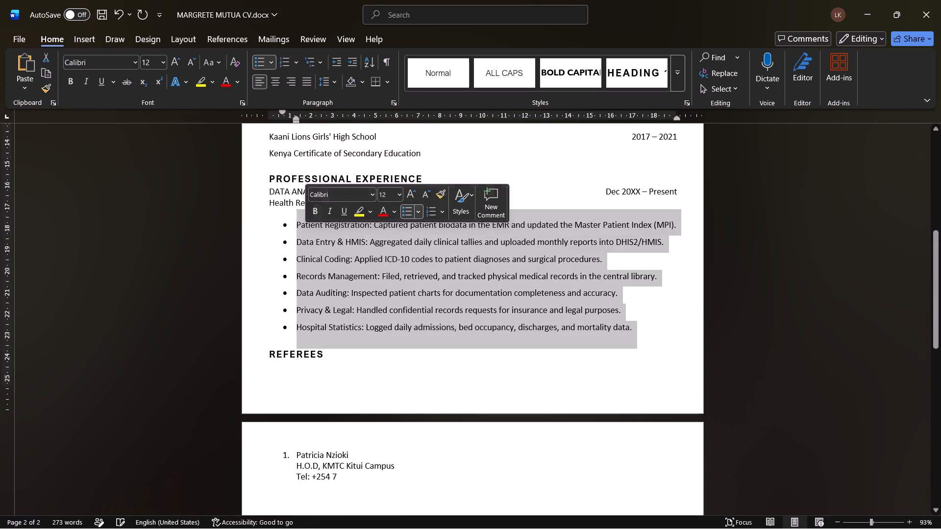
left_click(332, 79)
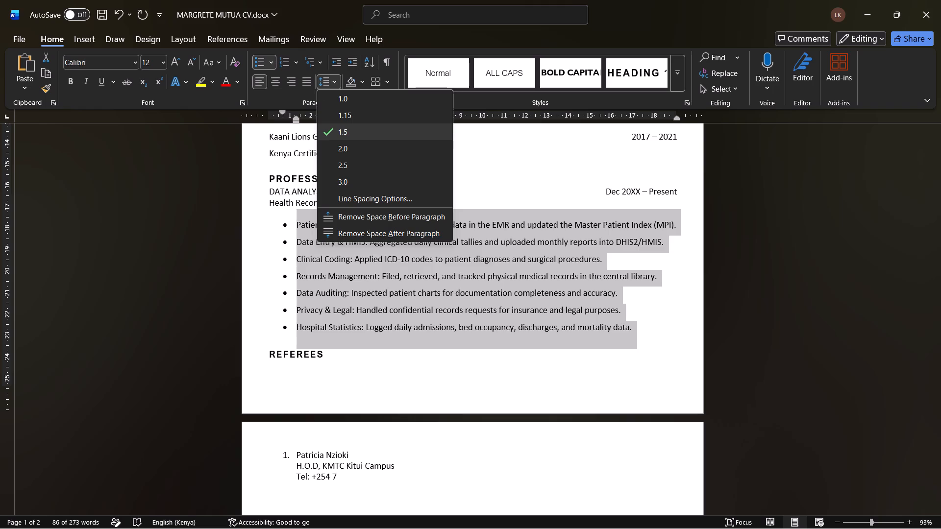
left_click(353, 114)
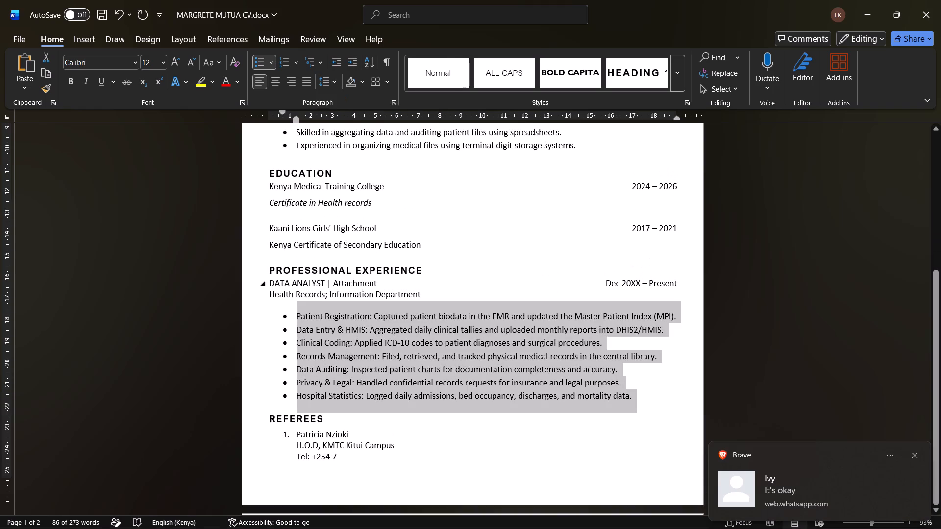
left_click(452, 339)
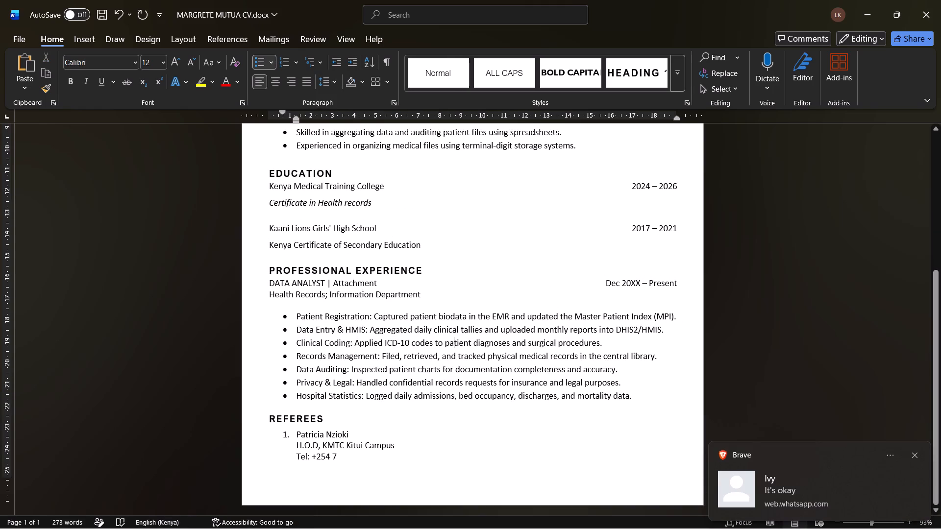
Check every section of the CV, from the contact line and career summary through education dates to the referee entry.
scroll(381, 333, "up", 5)
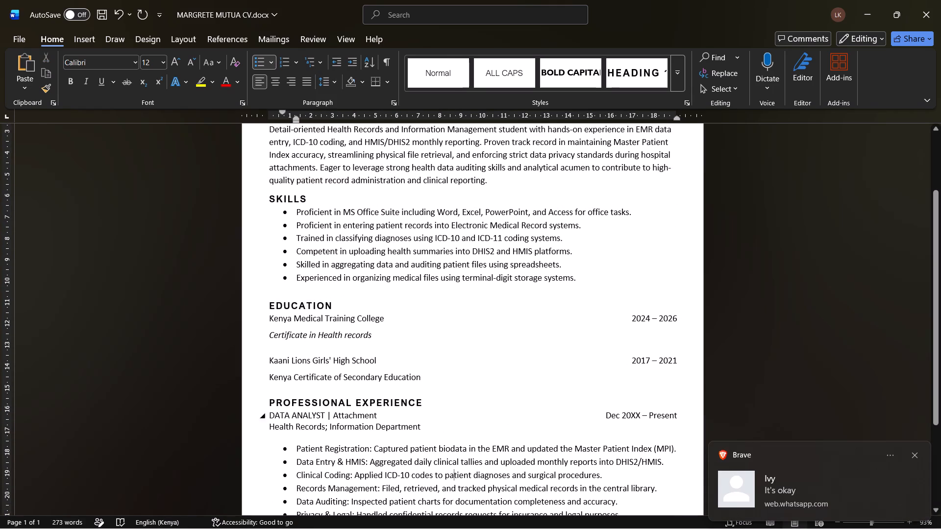
left_click(641, 356)
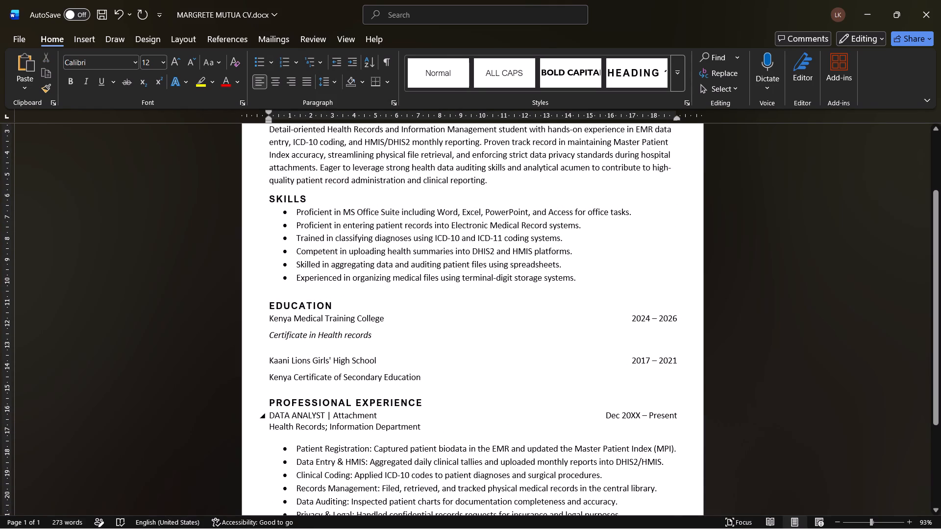
left_click(667, 423)
scroll(482, 331, "up", 5)
left_click(435, 265)
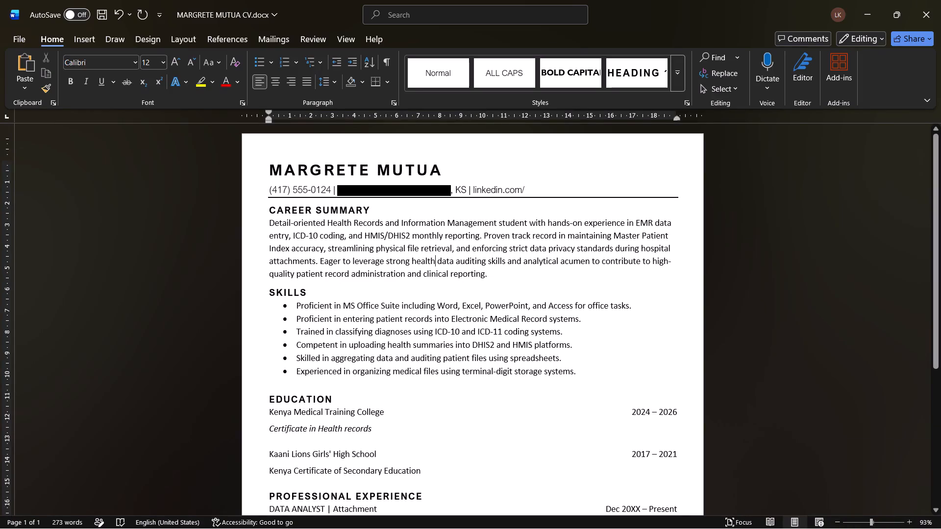
left_click(440, 337)
scroll(440, 337, "down", 5)
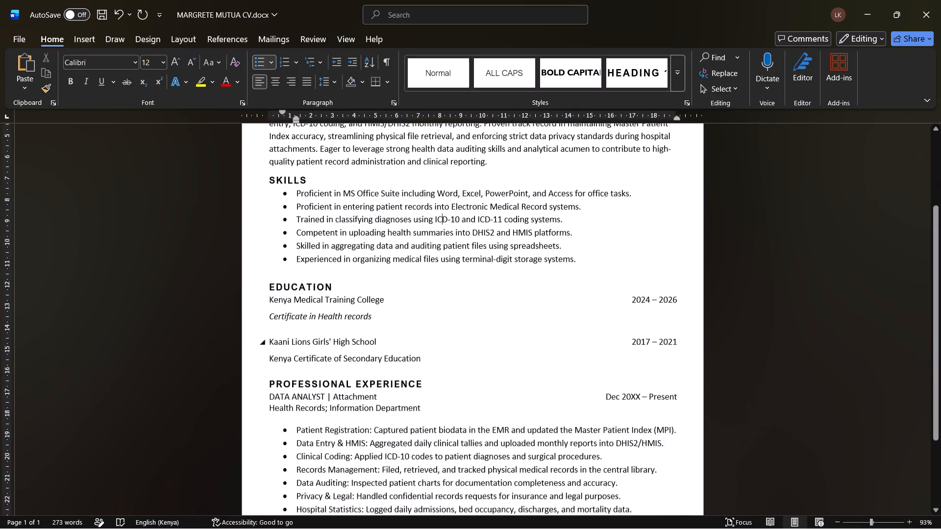
left_click(400, 340)
scroll(400, 340, "down", 8)
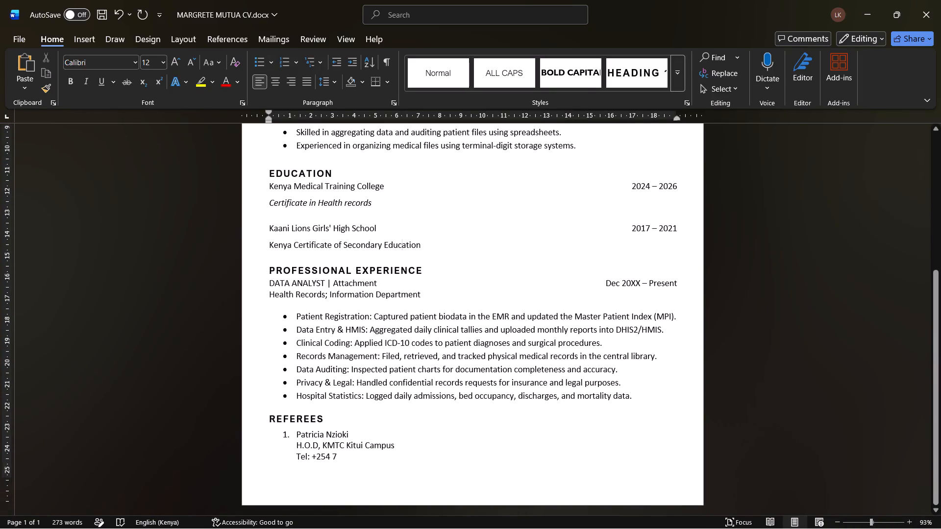
left_click(367, 463)
scroll(480, 315, "up", 16)
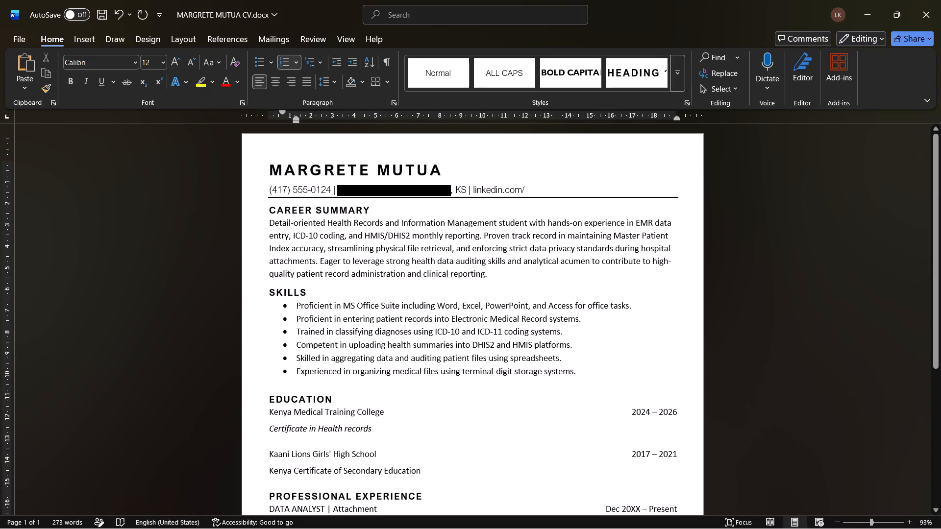
left_click(506, 289)
left_click(275, 207)
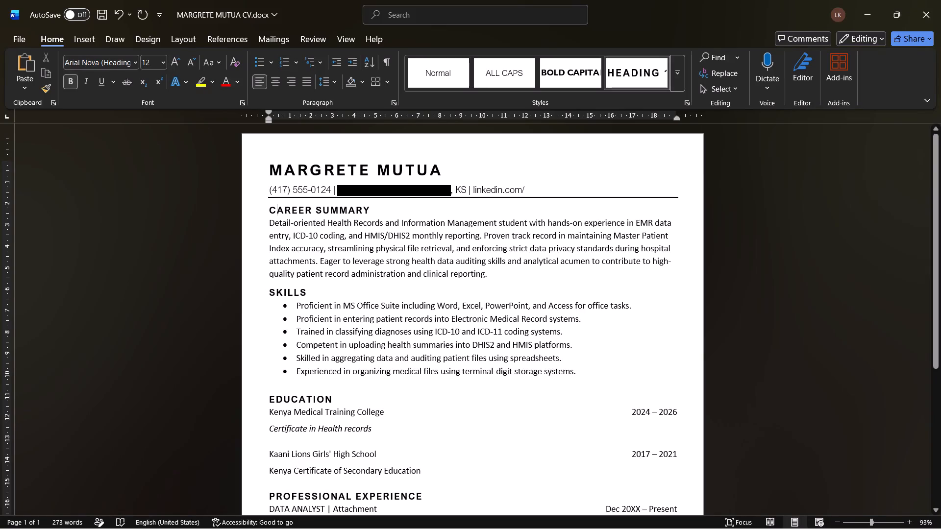
left_click(341, 276)
scroll(393, 289, "down", 2)
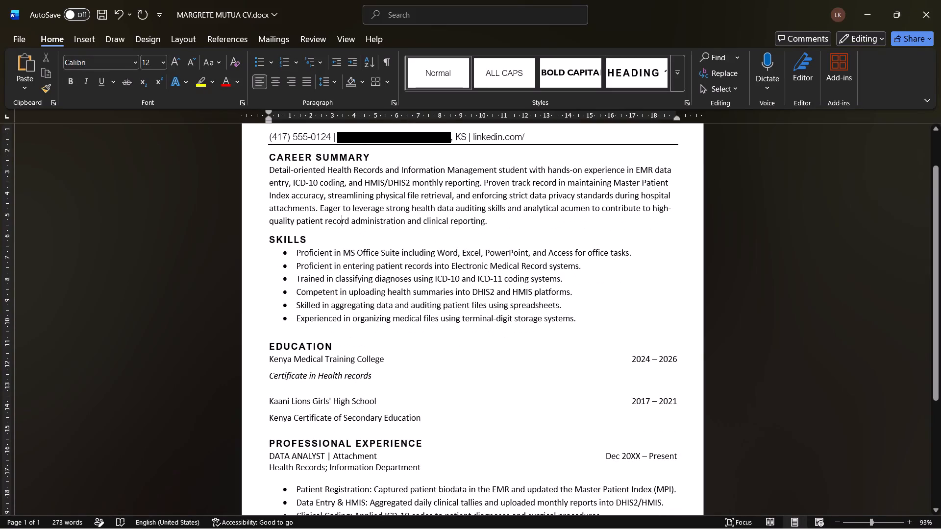
scroll(393, 289, "down", 7)
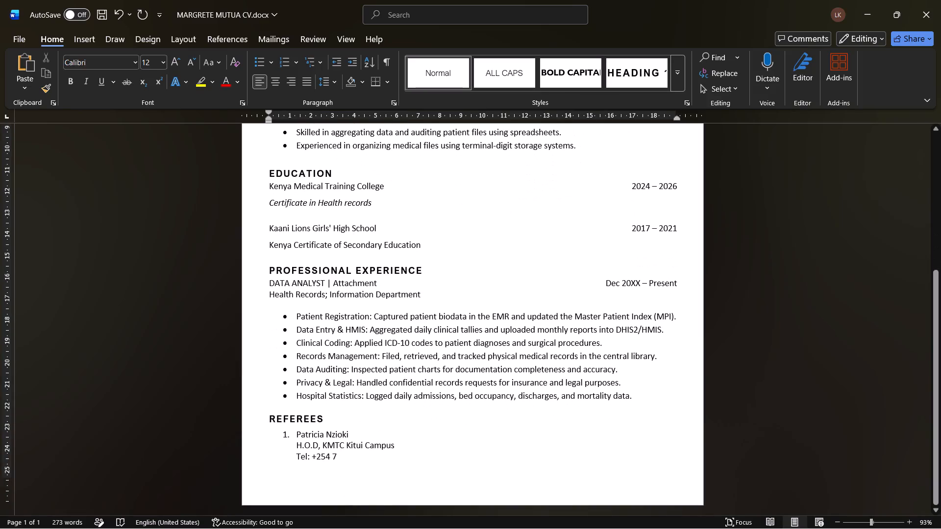
scroll(358, 358, "up", 6)
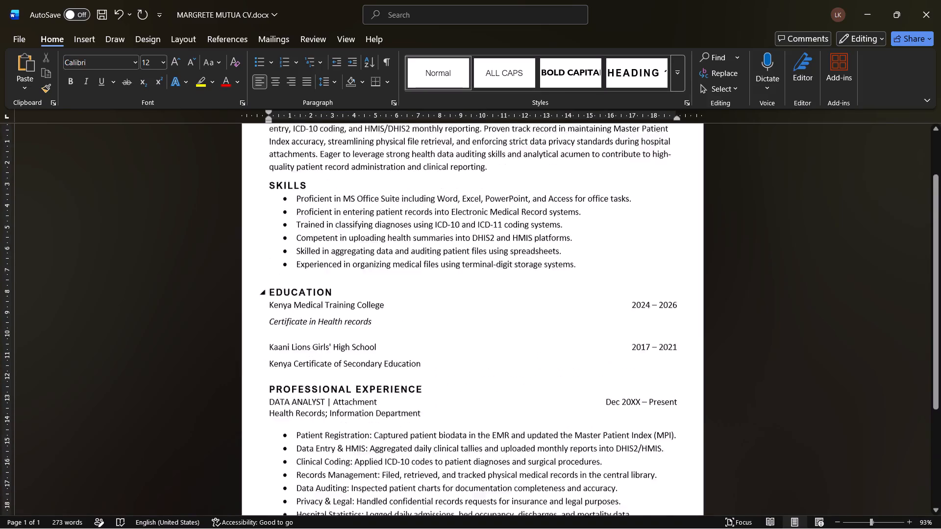
scroll(357, 358, "up", 8)
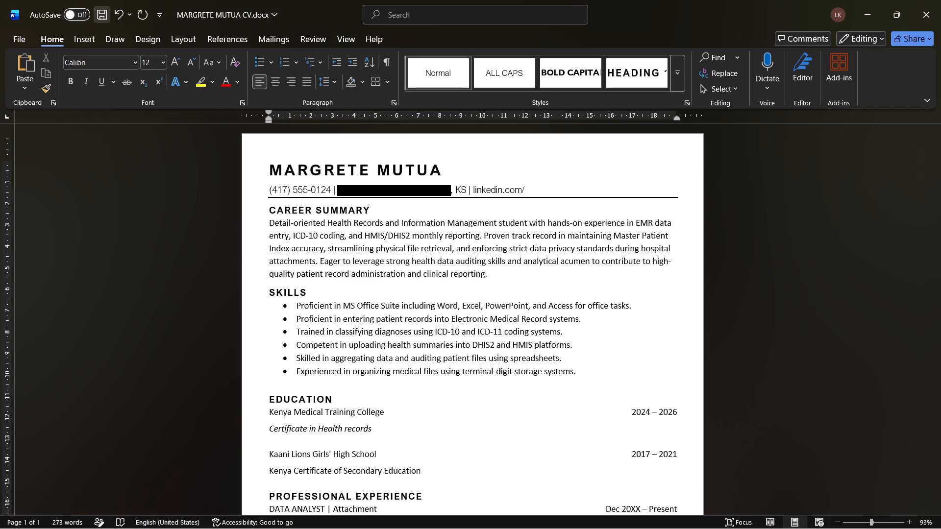
Save the CV document.
left_click(104, 7)
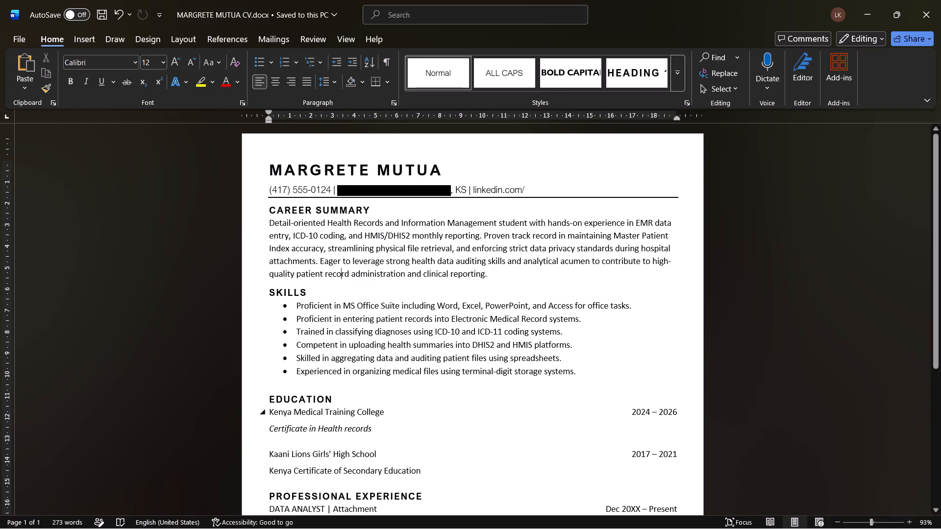
Read through the saved CV again from the career summary down to the referees and back to the header.
scroll(579, 283, "down", 4)
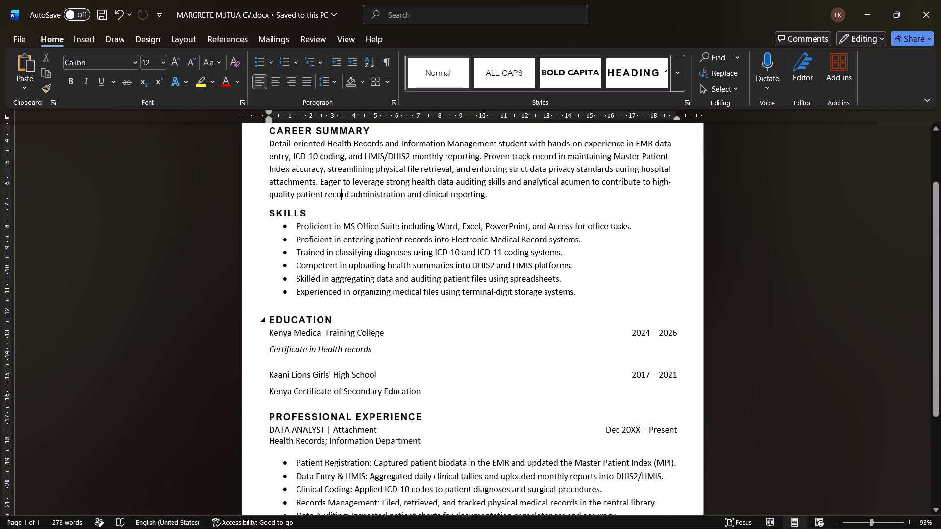
scroll(577, 283, "down", 12)
scroll(576, 284, "up", 2)
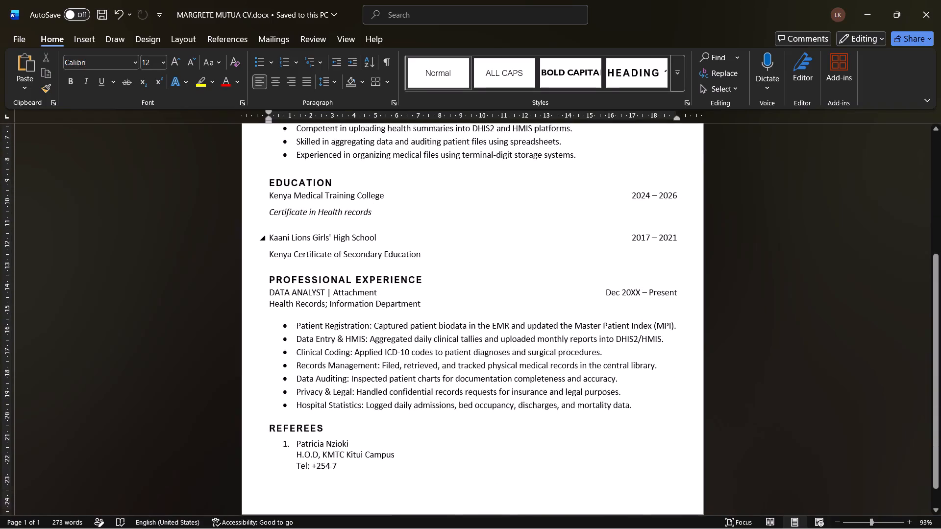
scroll(576, 284, "up", 9)
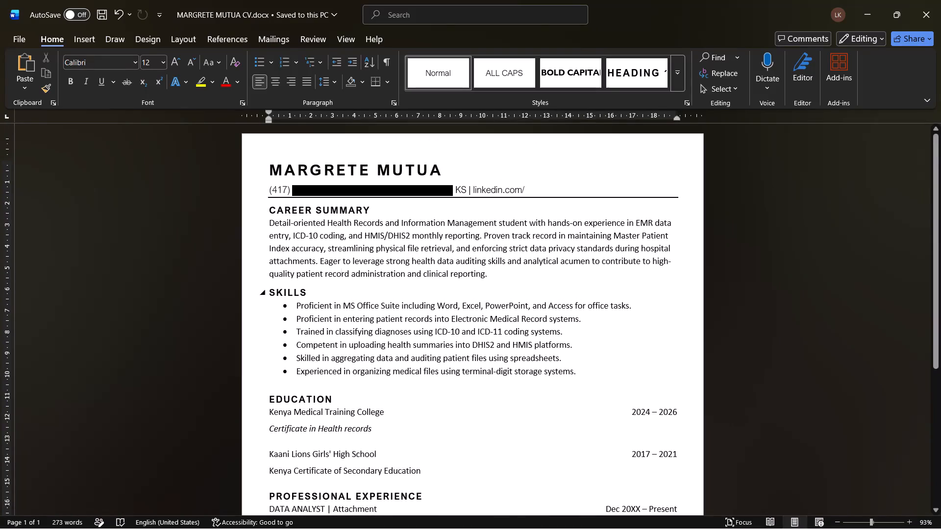
scroll(576, 284, "up", 2)
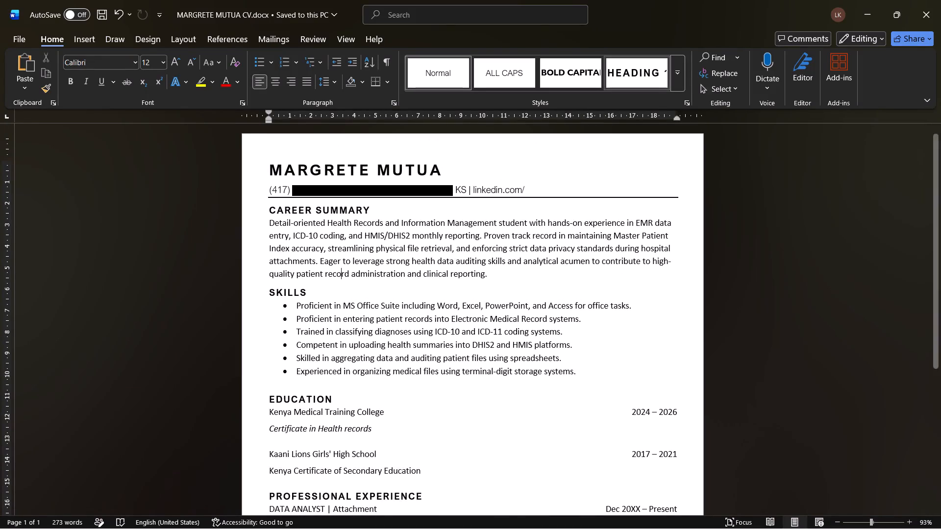
Delete the whole contact details line below the name heading and place the cursor at the end of the name.
left_click(494, 192)
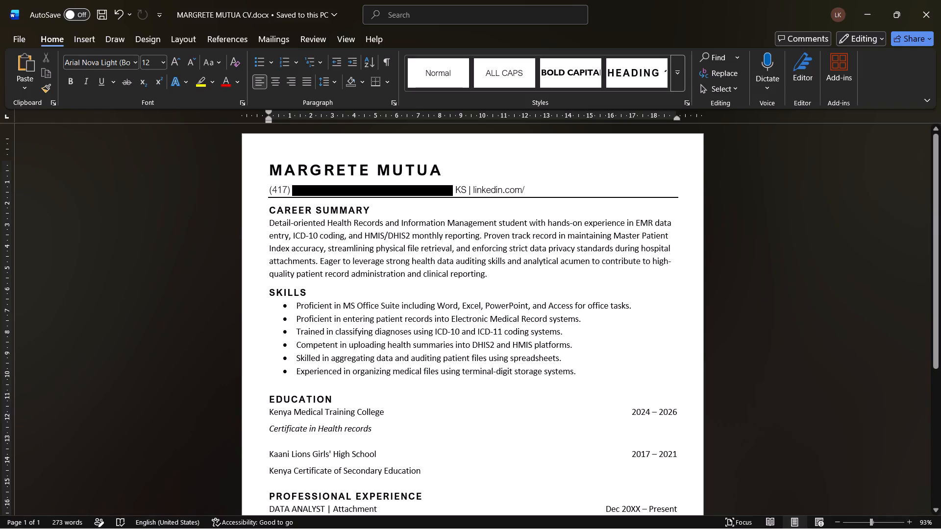
left_click(682, 195)
left_click_drag(682, 195, 325, 191)
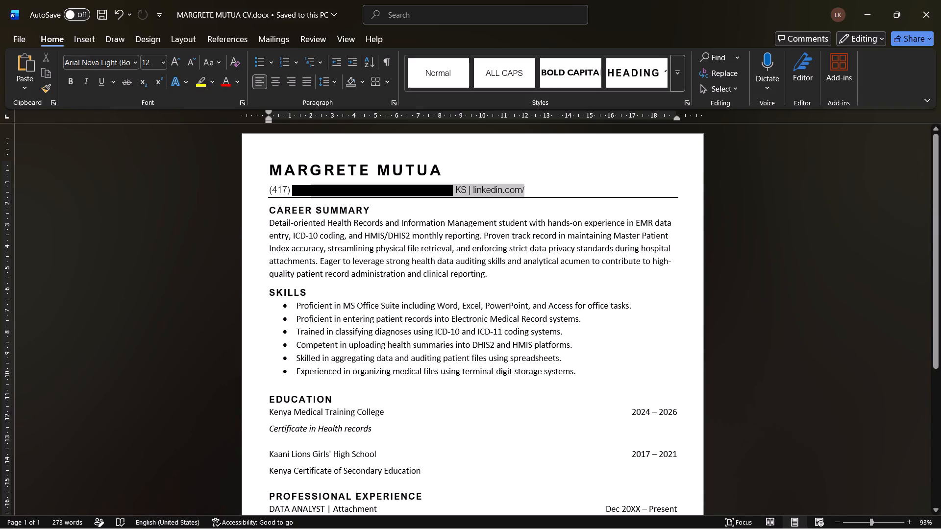
left_click_drag(325, 191, 258, 190)
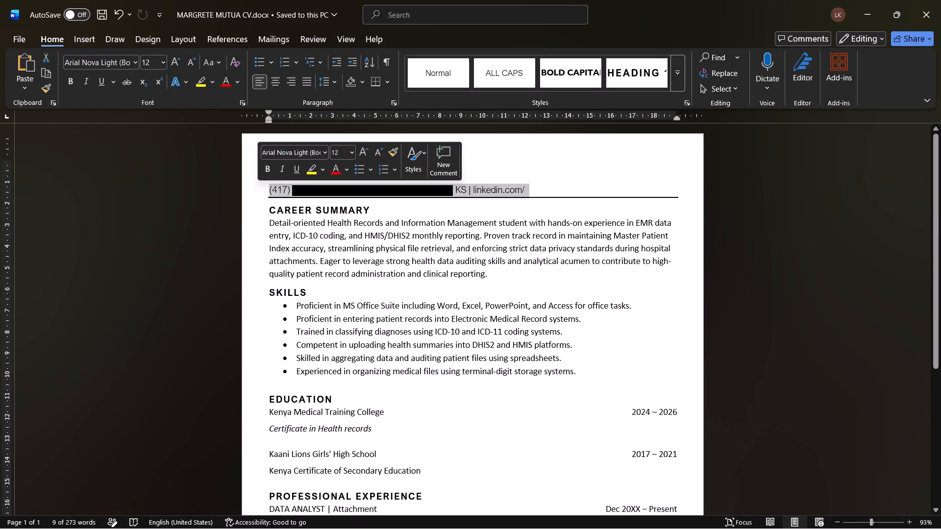
key("BackSpace")
left_click(447, 174)
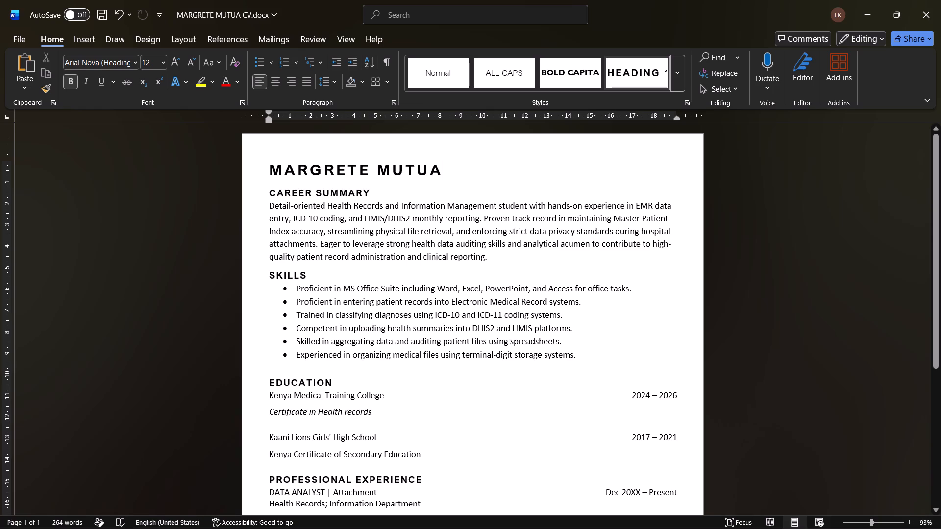
Add an empty line below the name heading and format it as non-bold Calibri, 12 pt.
key("Return")
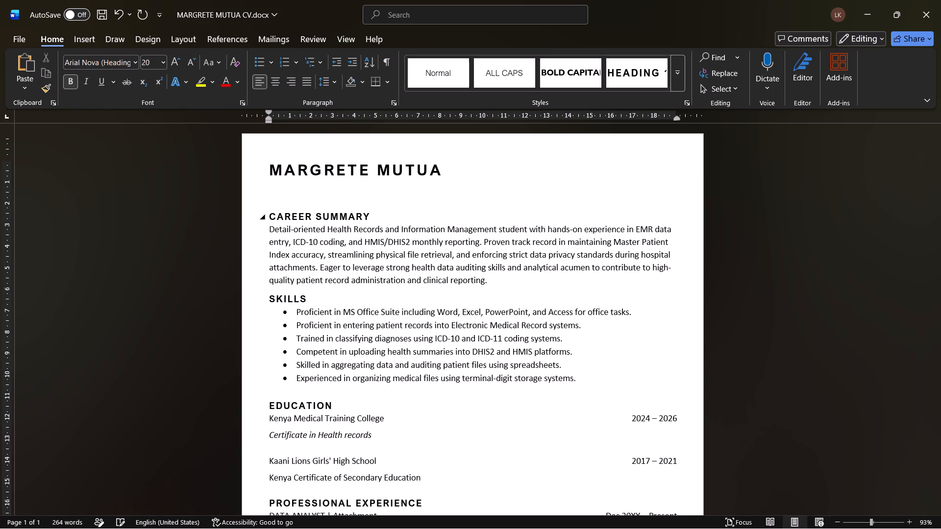
key("Delete")
left_click(135, 67)
left_click(86, 151)
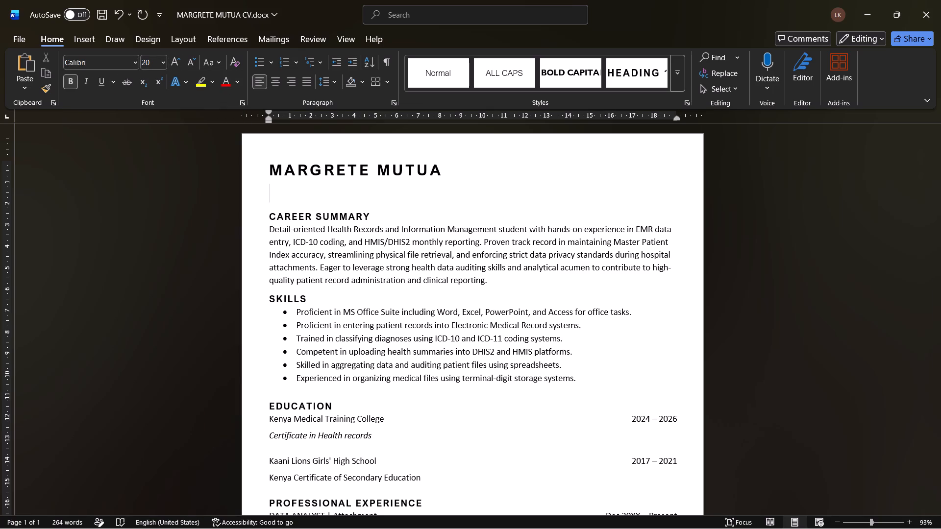
left_click(74, 80)
left_click(197, 68)
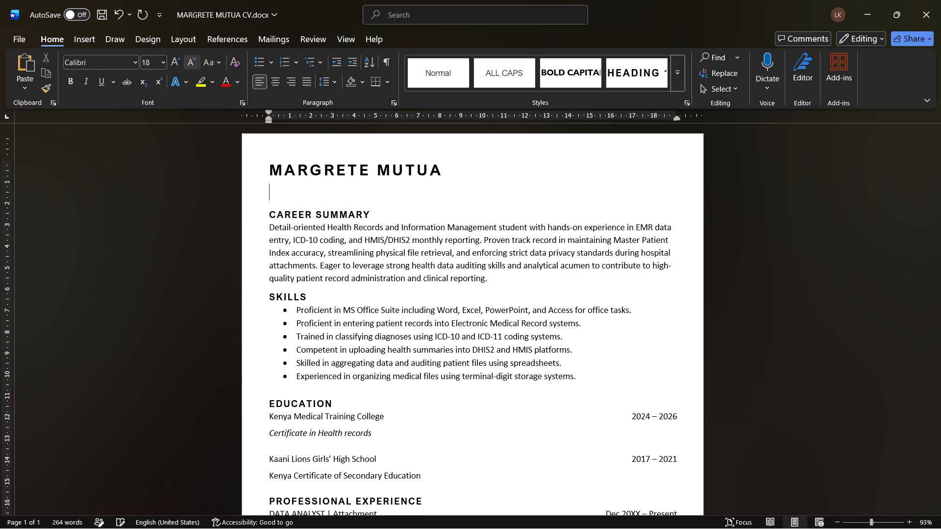
triple_click(197, 68)
left_click(197, 68)
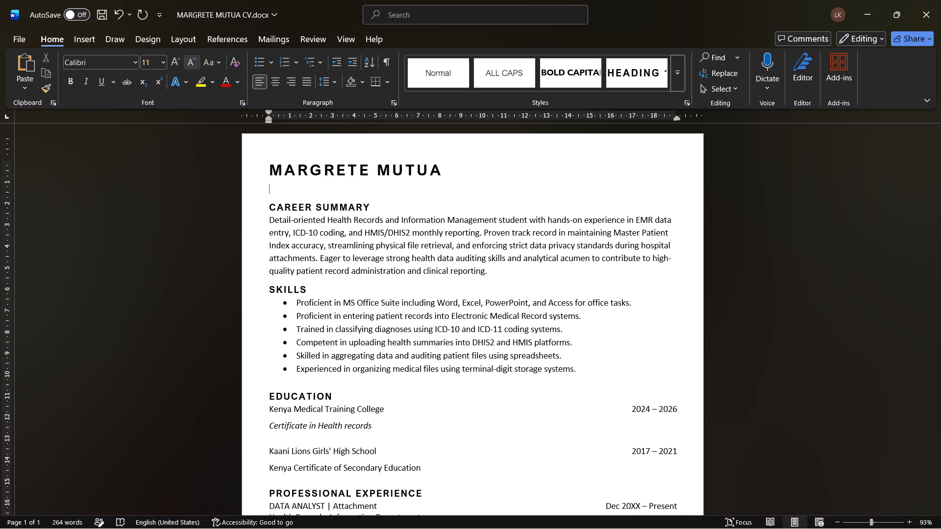
left_click(177, 65)
left_click(284, 199)
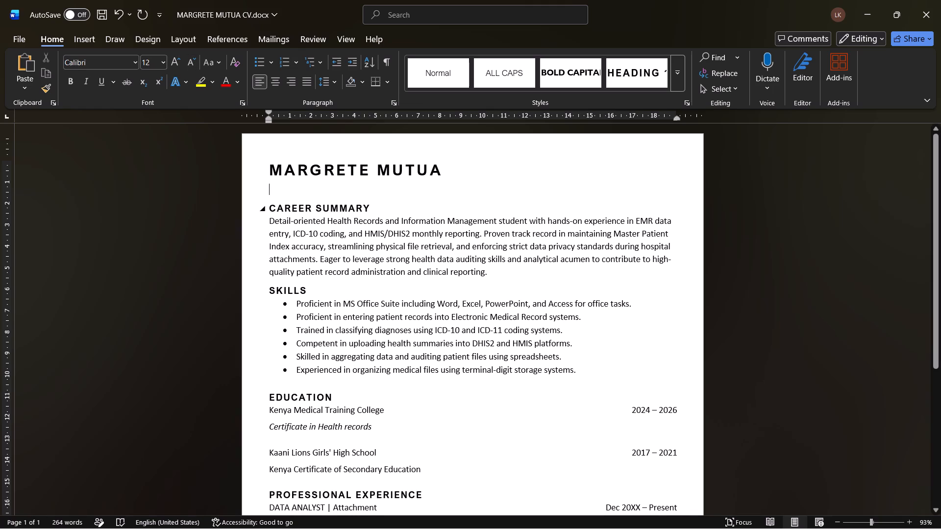
left_click(275, 191)
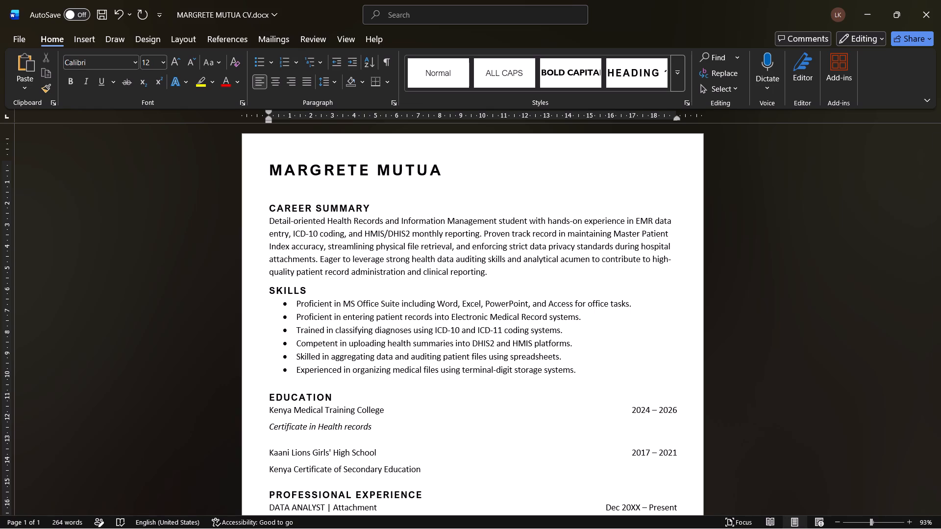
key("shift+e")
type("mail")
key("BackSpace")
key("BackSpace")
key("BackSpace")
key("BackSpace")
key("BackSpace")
Enter "Emai" on the line below the name heading and apply the Normal style to it.
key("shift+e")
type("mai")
left_click_drag(311, 193, 271, 190)
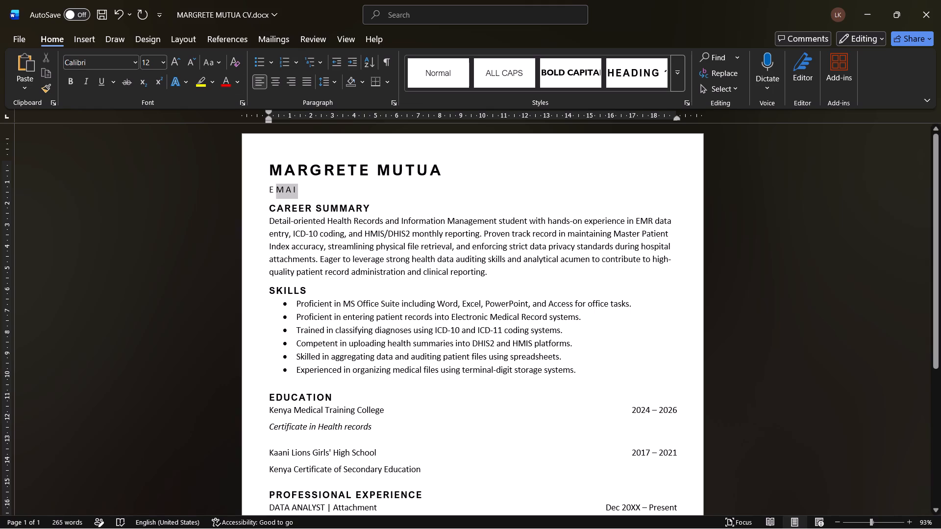
left_click_drag(271, 190, 269, 190)
left_click(434, 70)
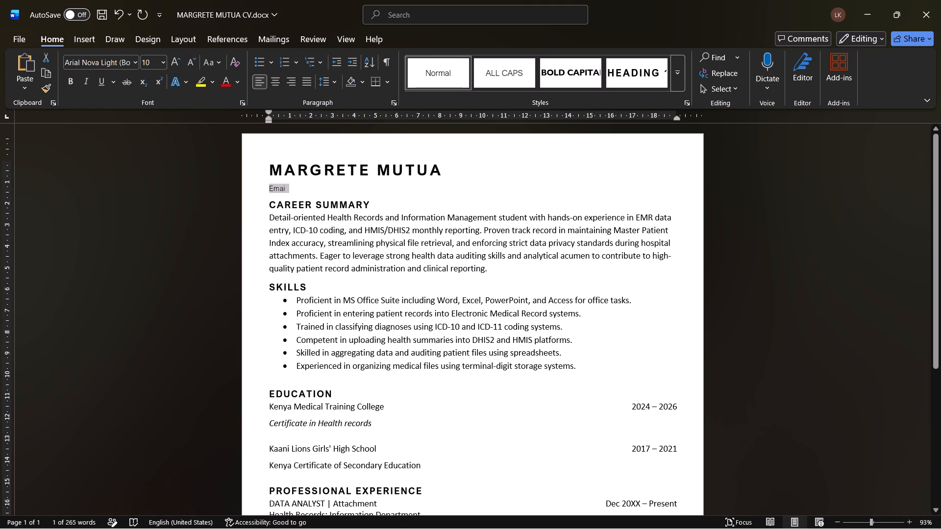
Format the partial email label below the name in Calibri, 12 pt.
left_click(314, 187)
left_click(173, 63)
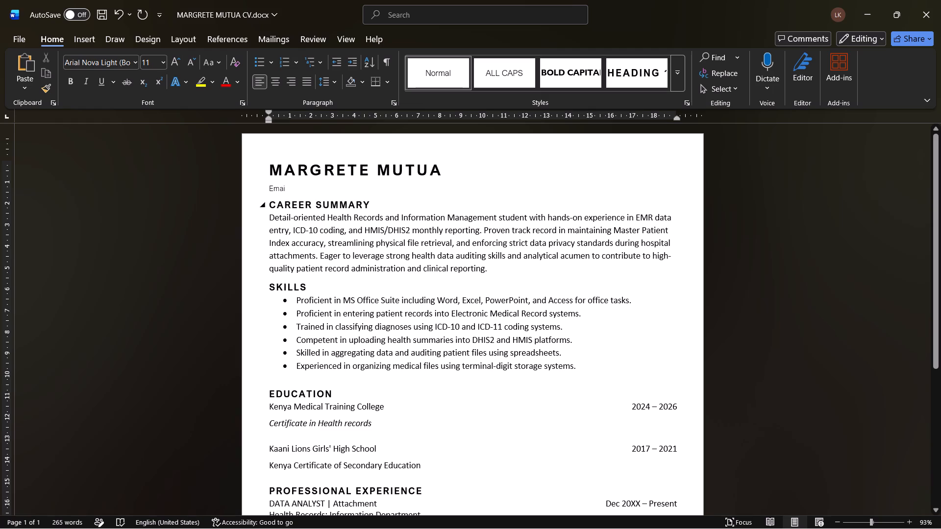
left_click_drag(298, 195, 267, 186)
left_click(294, 185)
left_click_drag(293, 186, 280, 189)
left_click_drag(280, 189, 274, 189)
double_click(175, 64)
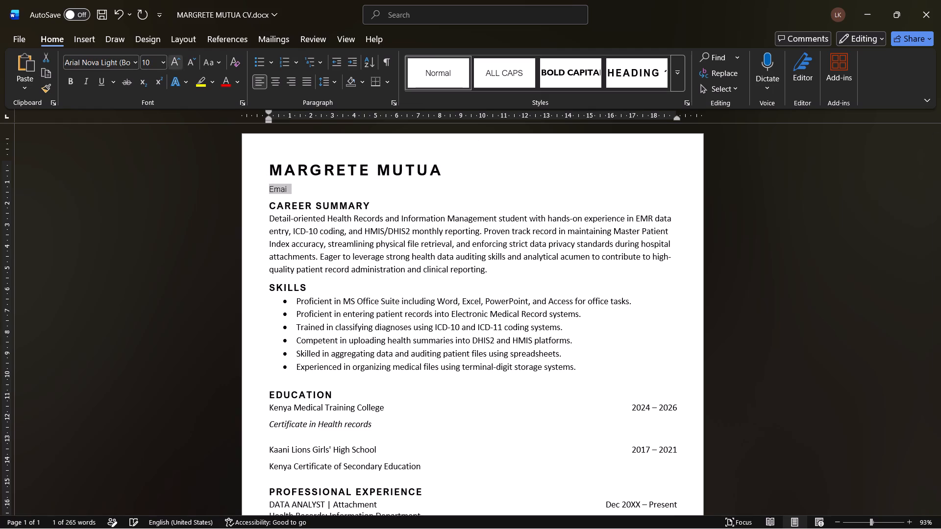
left_click(138, 63)
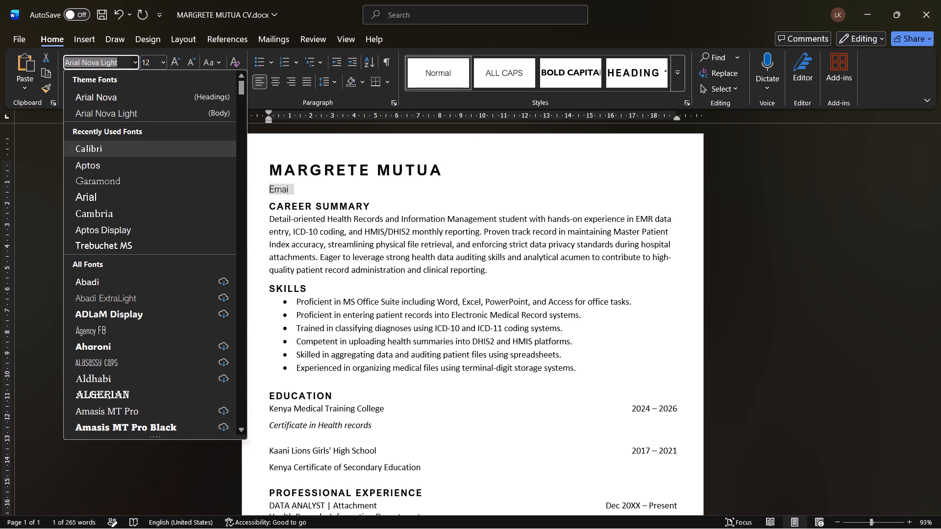
left_click(83, 151)
left_click(308, 182)
left_click(291, 194)
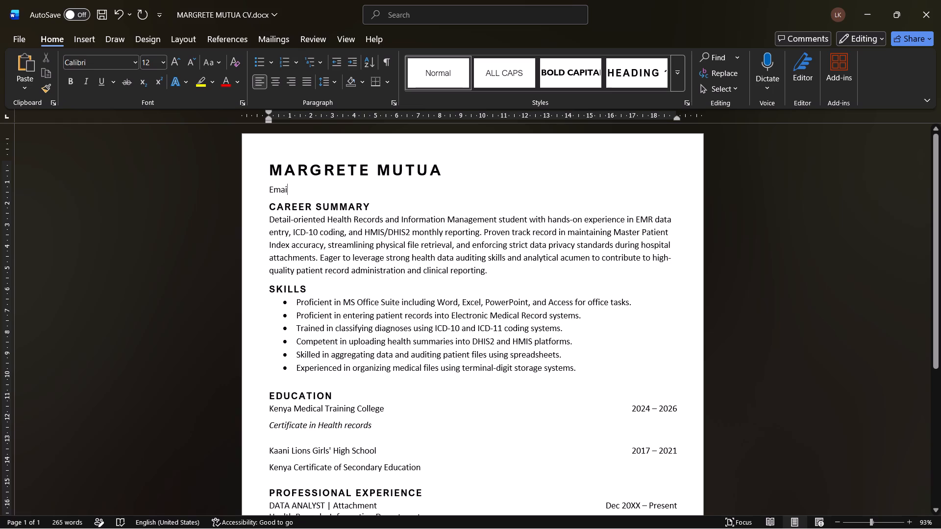
Complete the label as "Email:" and add the labels "Tel:" and "Lanuages:" on separate lines below it.
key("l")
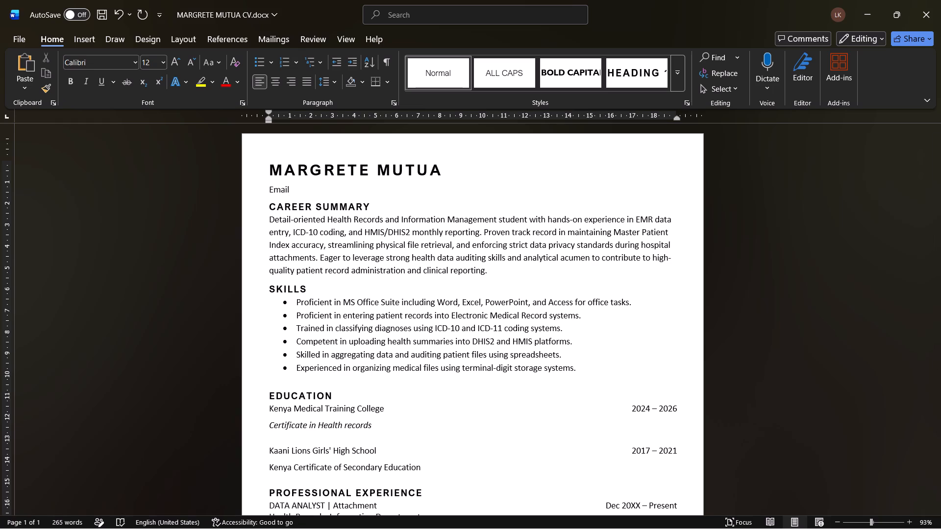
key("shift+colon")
key("Return")
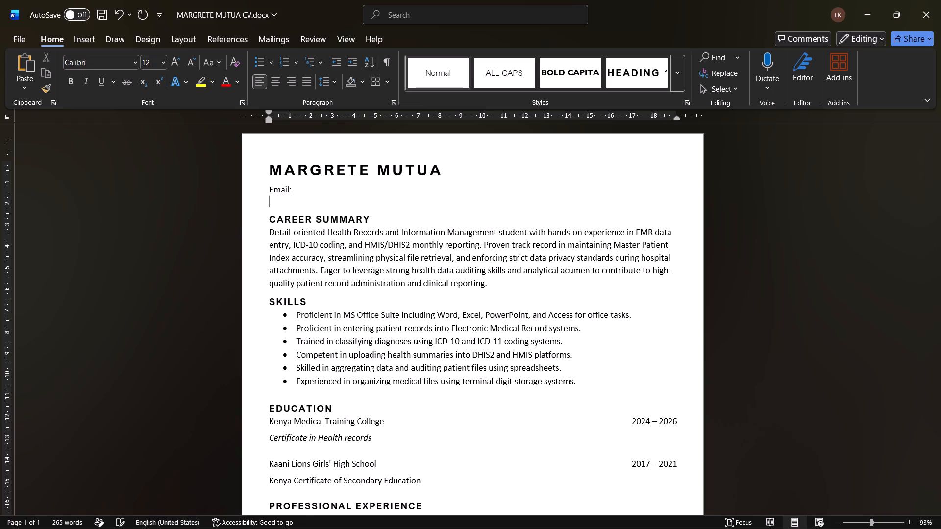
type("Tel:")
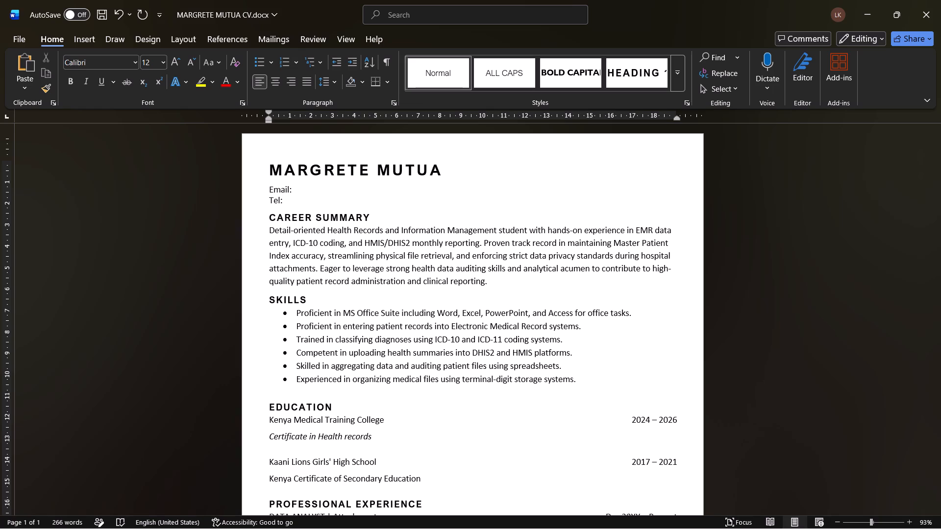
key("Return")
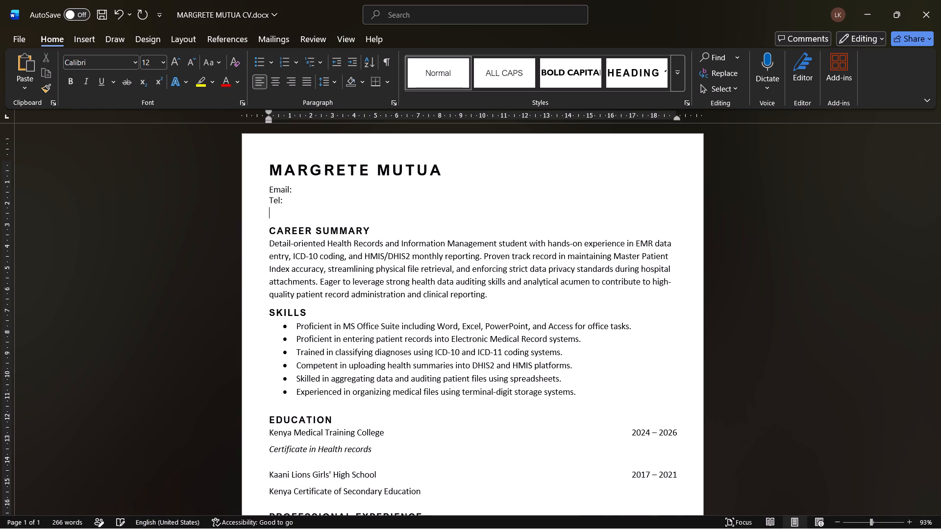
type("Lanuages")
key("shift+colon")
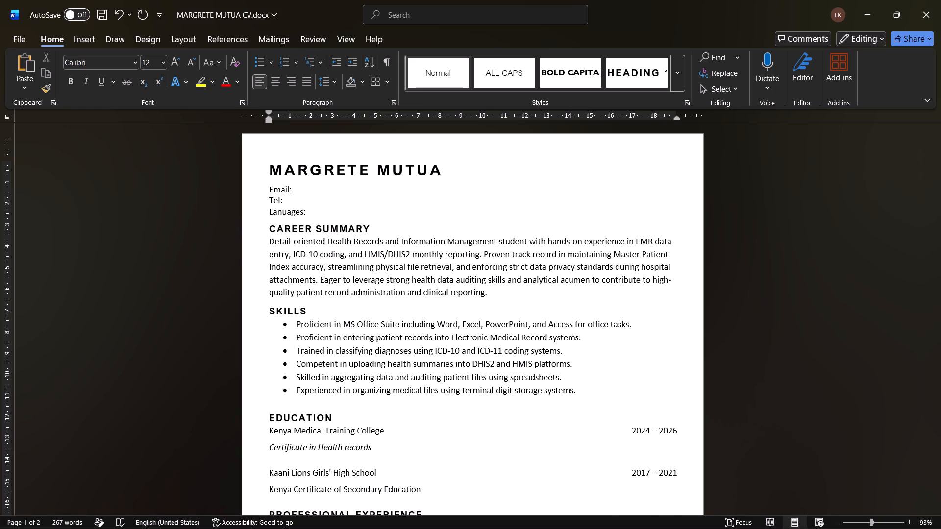
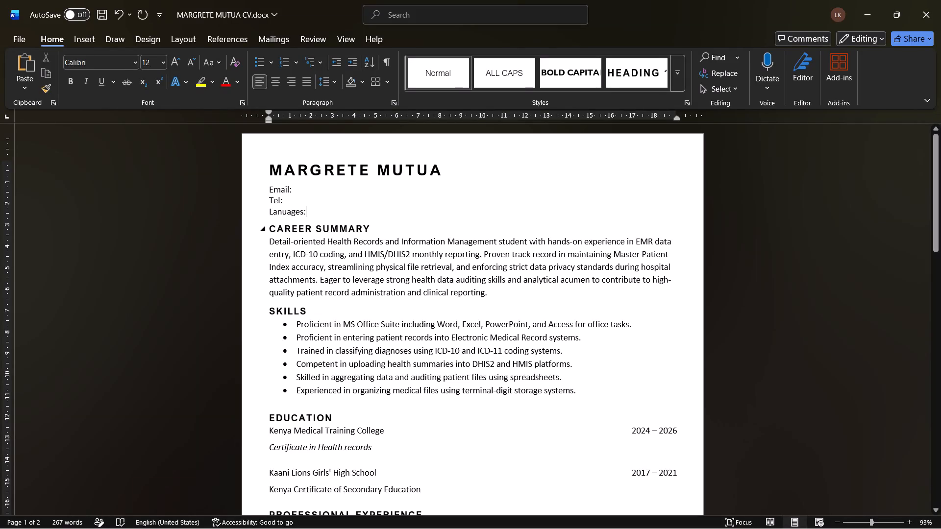
Add a space before the colon of the "Lanuages" label and enter "English, Swahili" after it.
key("Left")
key("space")
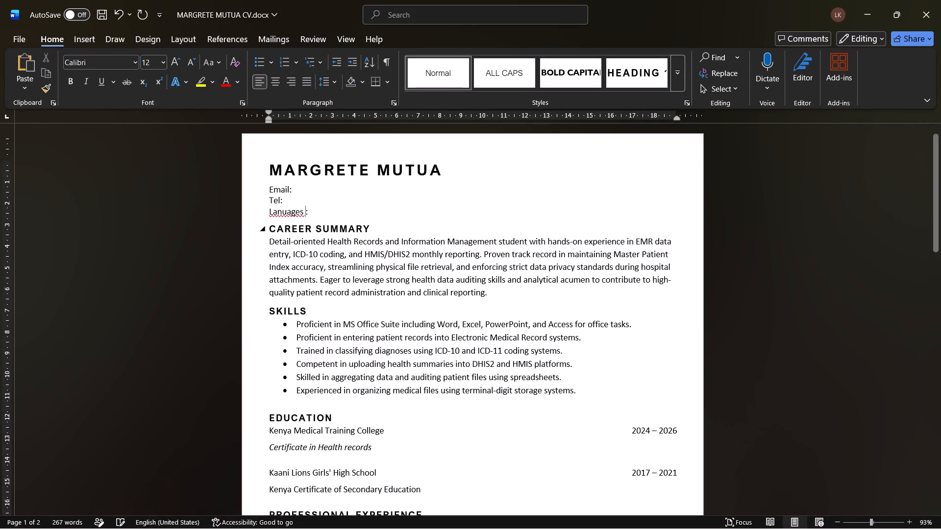
key("Right")
key("space")
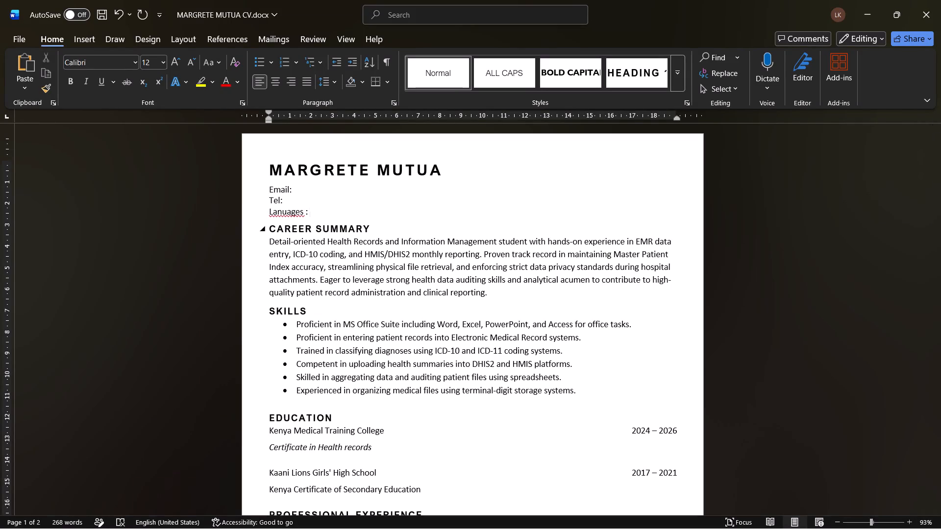
type("English")
type(", S")
type("wahili")
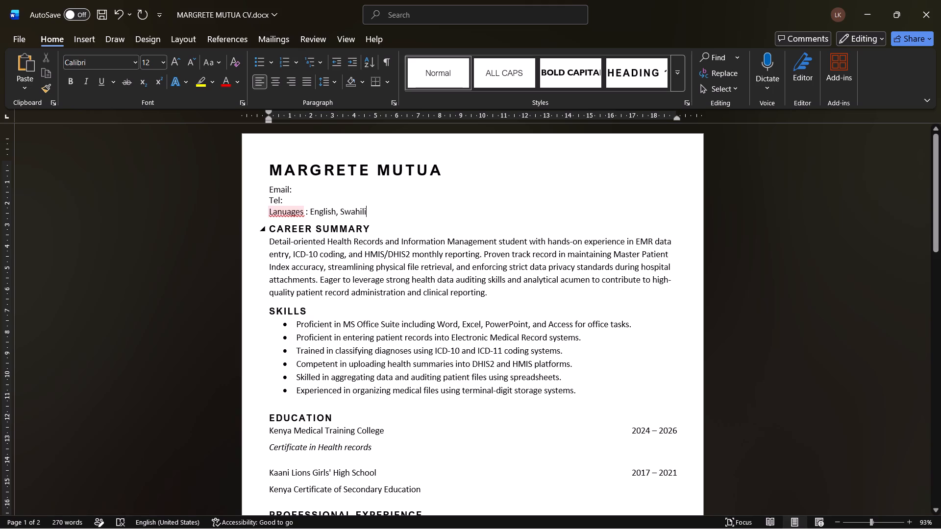
Correct the misspelled label to "Languages" and accept the grammar suggestion that removes the space before its colon.
right_click(285, 210)
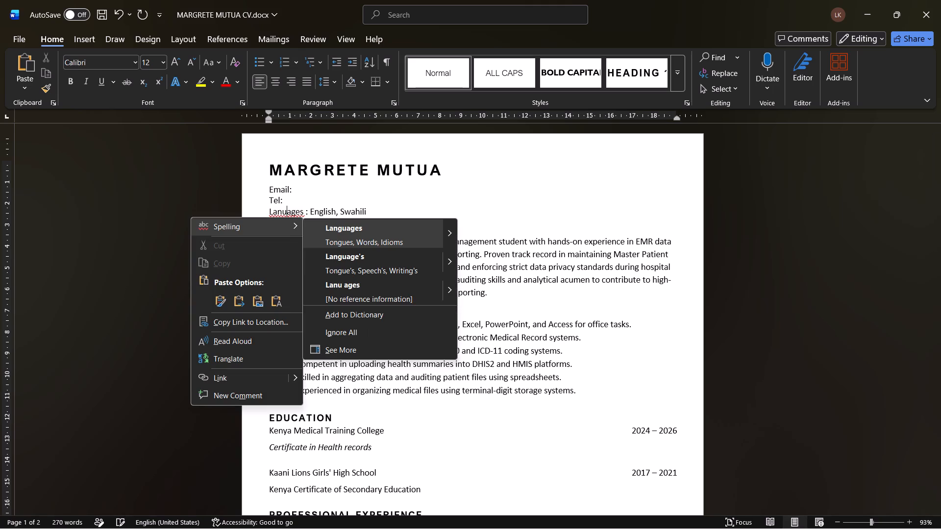
left_click(348, 235)
left_click(313, 195)
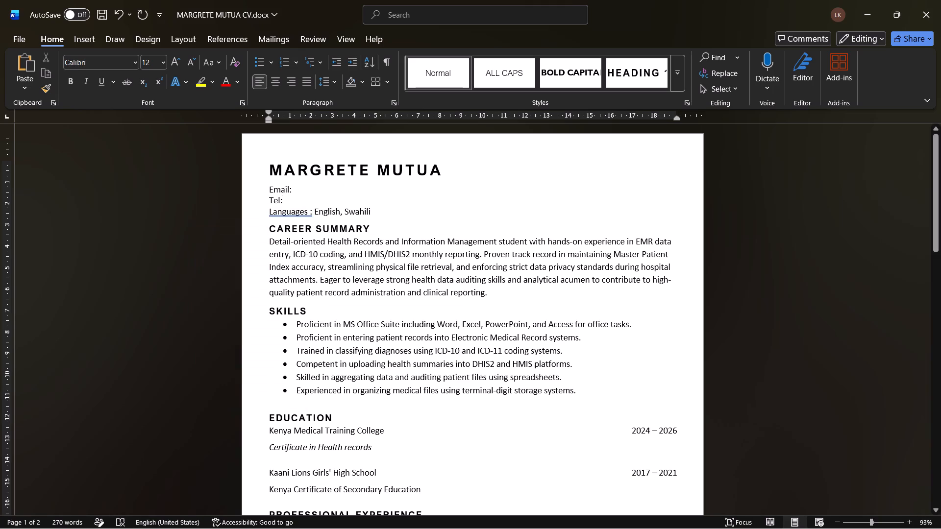
right_click(289, 214)
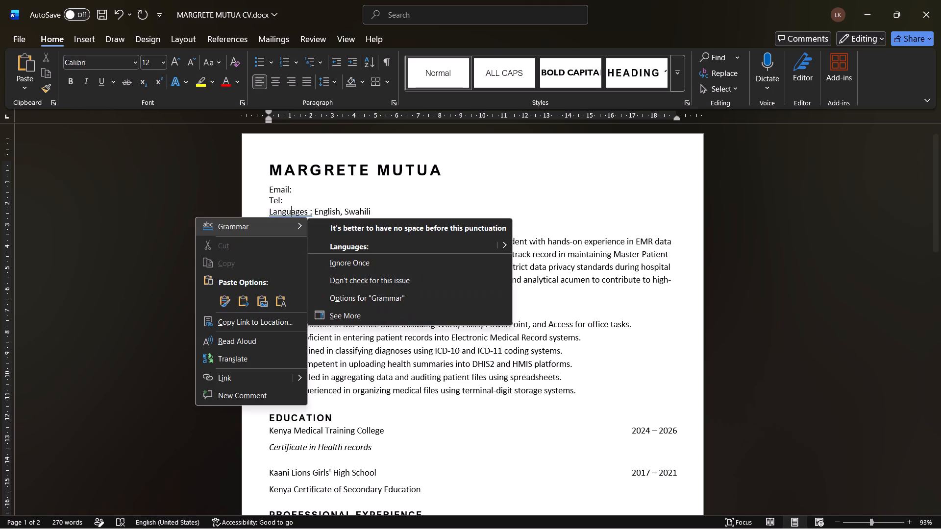
left_click(342, 244)
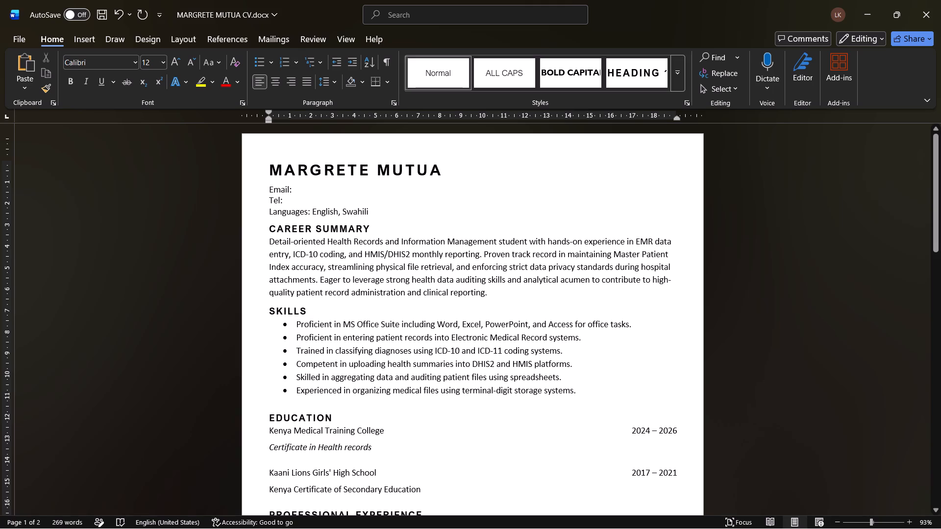
Insert tabs before the colons of the Email, Tel and Languages labels so the three colons line up vertically.
left_click(281, 203)
key("Up")
key("Right")
key("Right")
key("Right")
key("Tab")
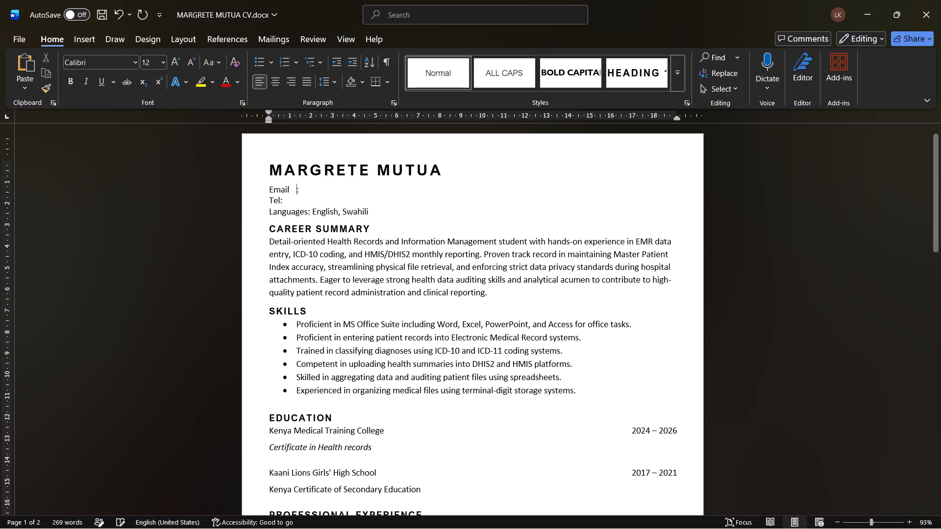
key("Tab")
key("BackSpace")
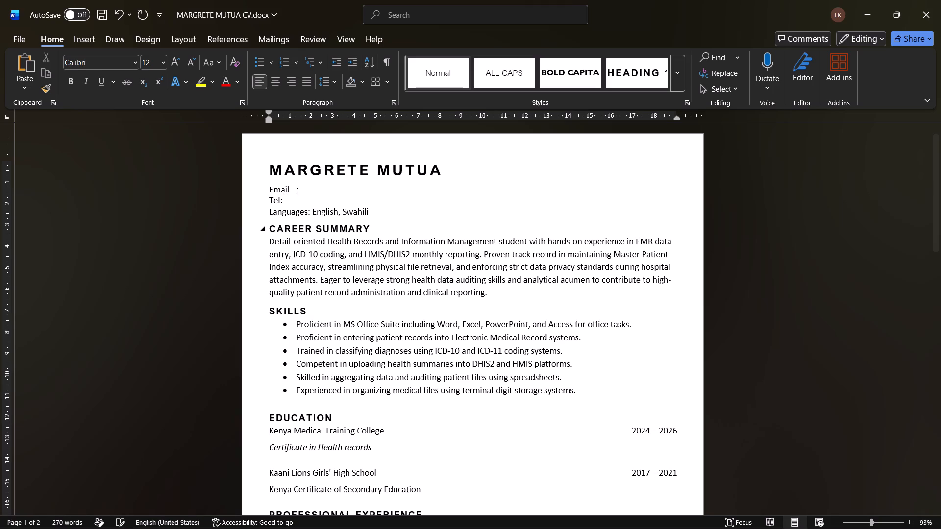
left_click(279, 199)
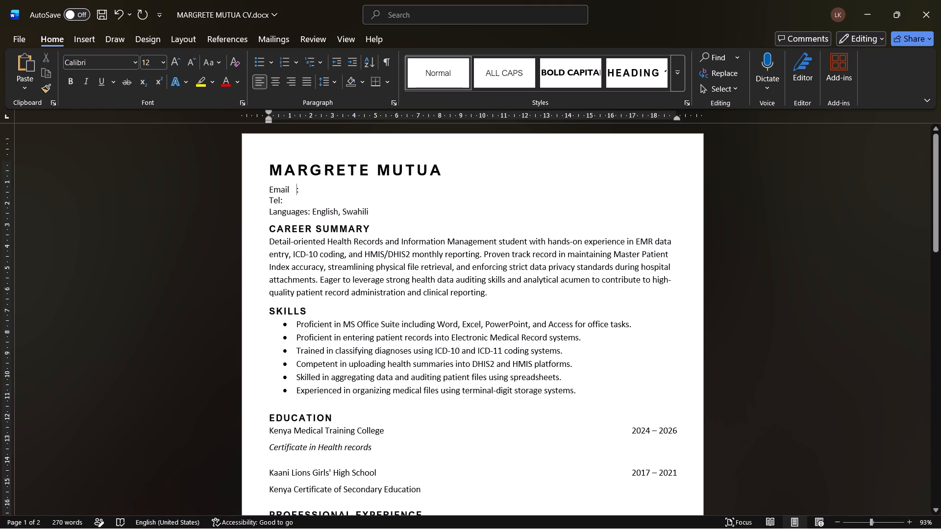
key("Tab")
key("Tab")
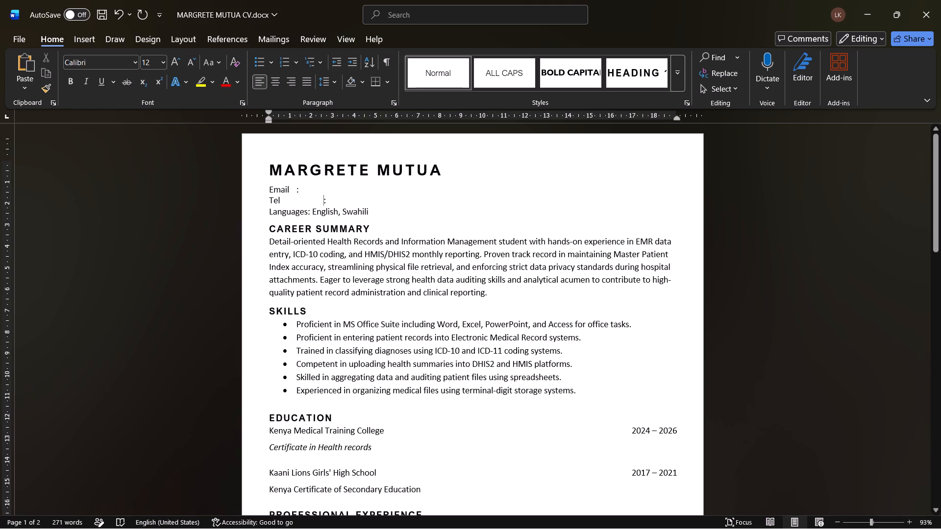
left_click(307, 211)
key("Tab")
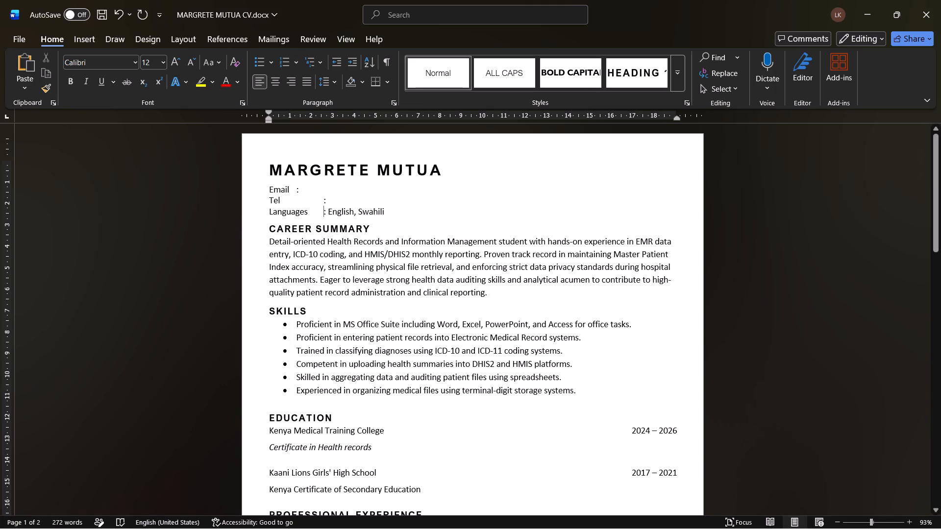
left_click(296, 191)
key("Tab")
left_click(403, 222)
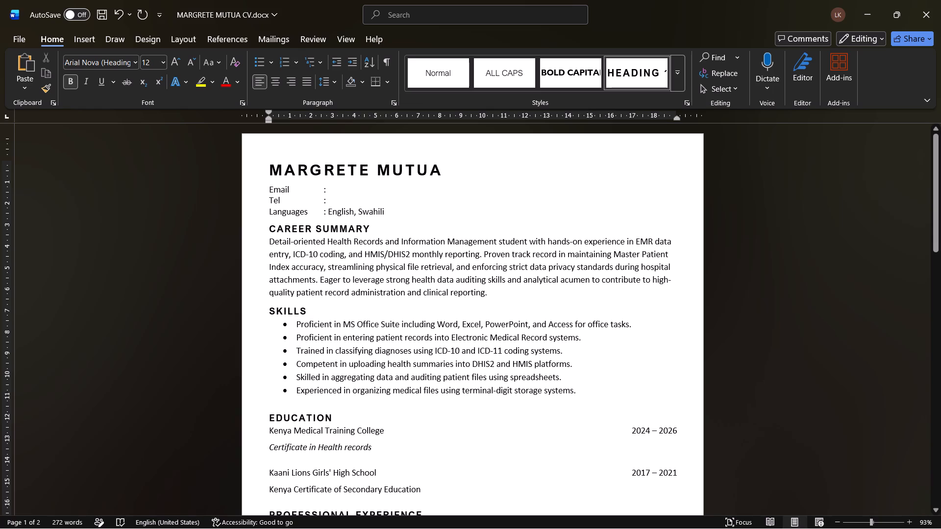
Set the line spacing of the Email, Tel and Languages lines to 1.5.
scroll(457, 277, "down", 17)
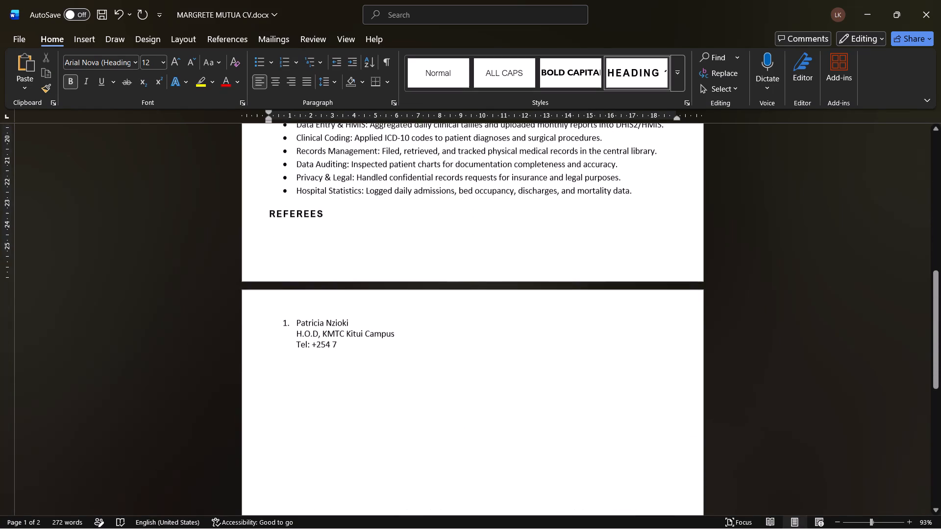
scroll(459, 278, "up", 20)
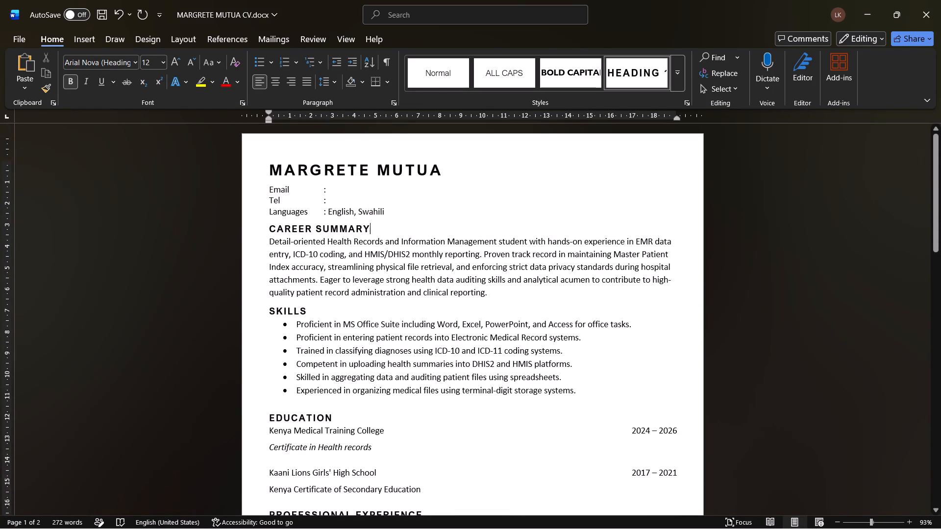
left_click(289, 200)
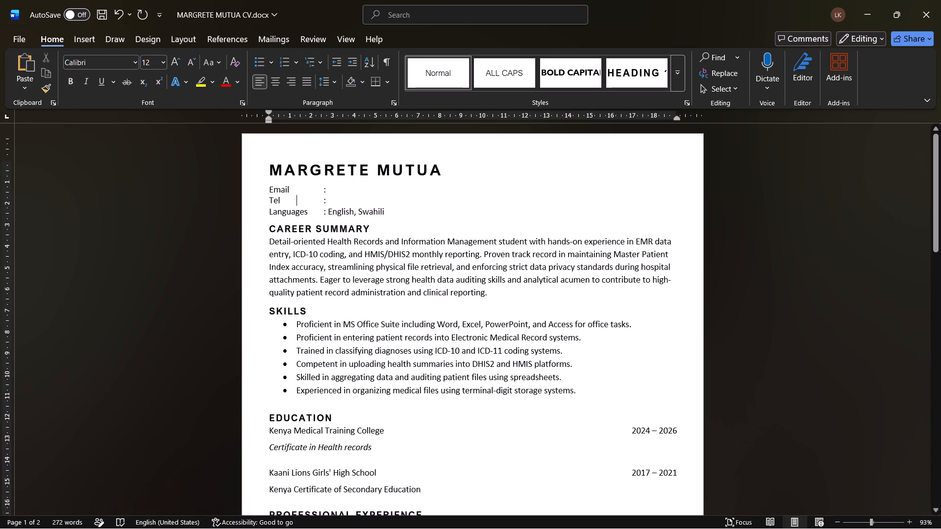
left_click_drag(387, 211, 279, 189)
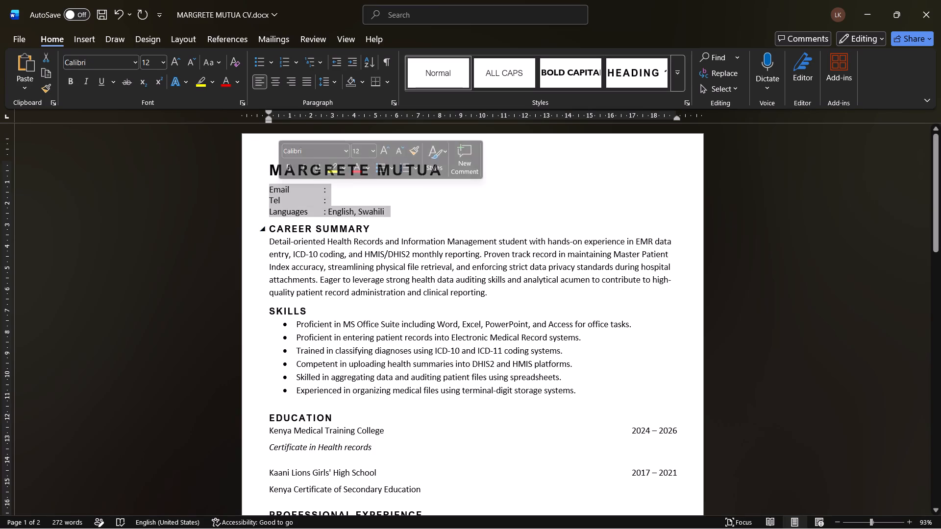
left_click(326, 81)
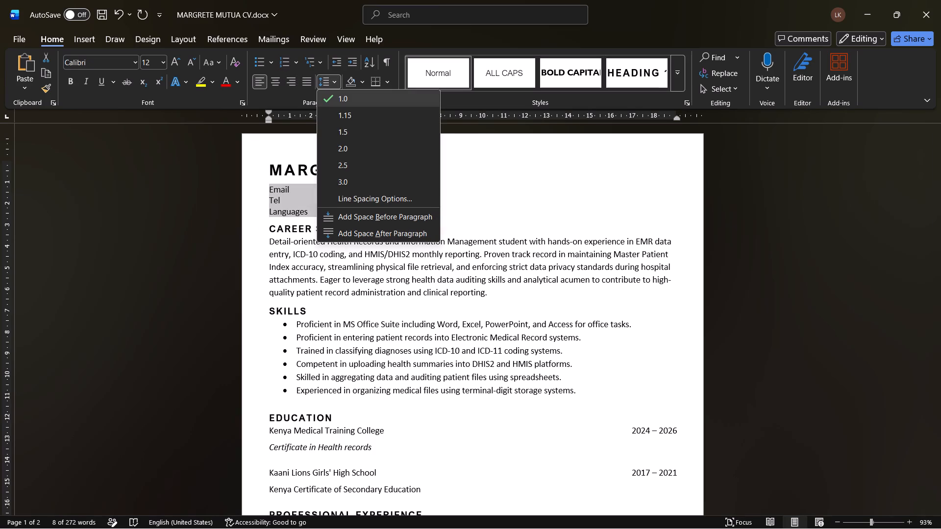
left_click(352, 123)
left_click(400, 240)
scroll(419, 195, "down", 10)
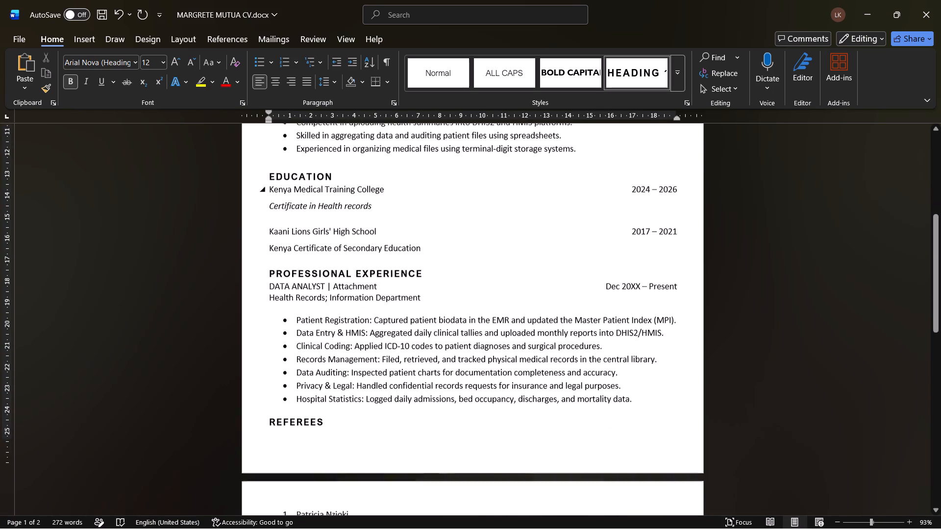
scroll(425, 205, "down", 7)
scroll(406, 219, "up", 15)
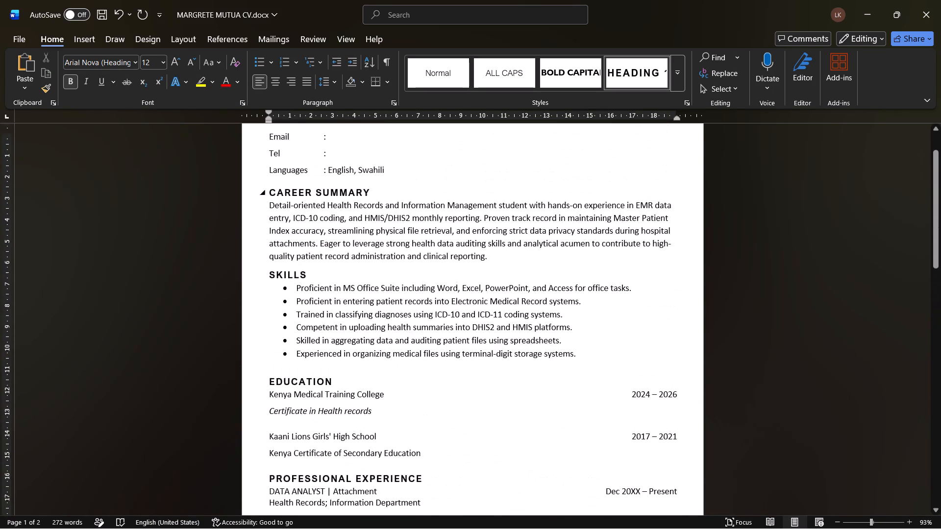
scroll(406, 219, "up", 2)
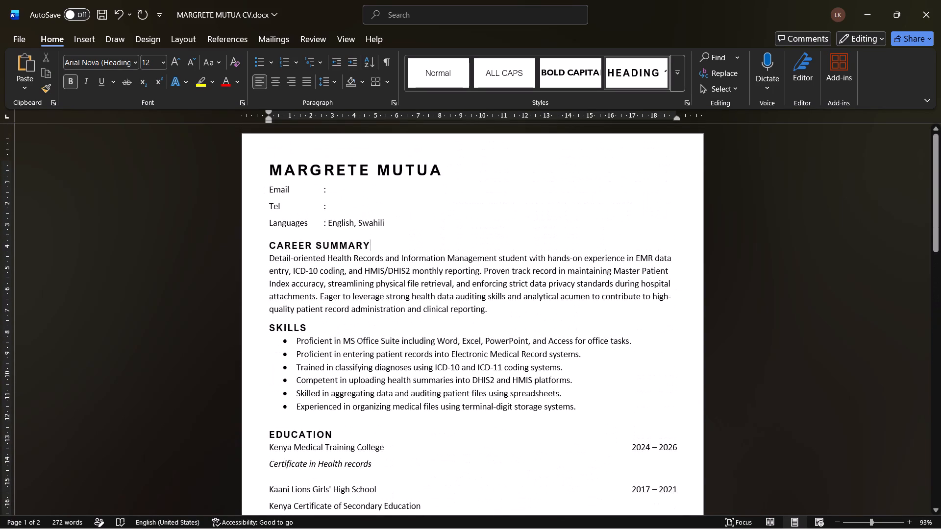
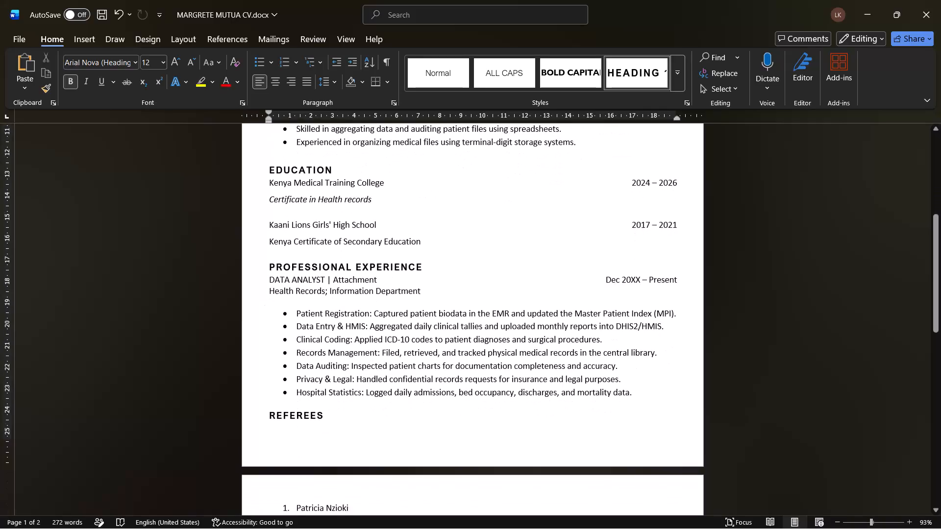
Review the CV from the professional experience and referees sections back up to the header.
scroll(491, 334, "down", 4)
left_click(412, 427)
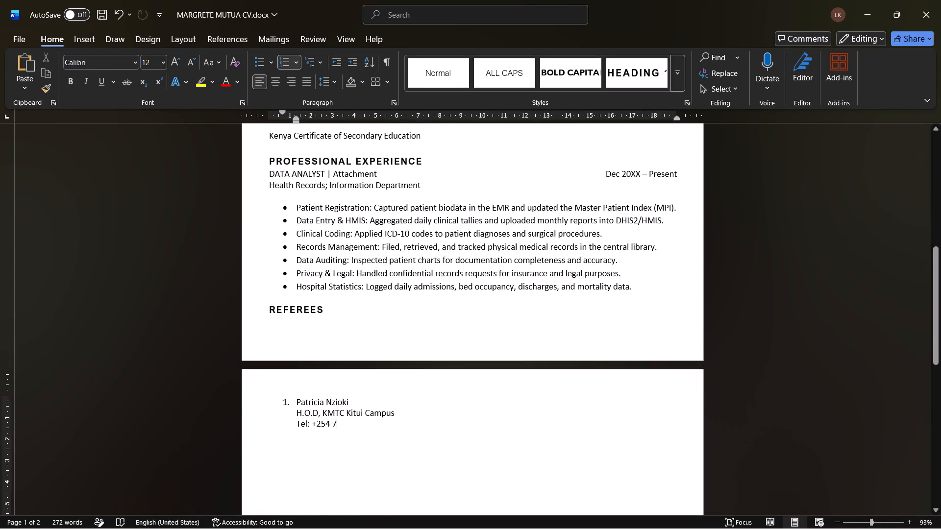
scroll(411, 422, "up", 12)
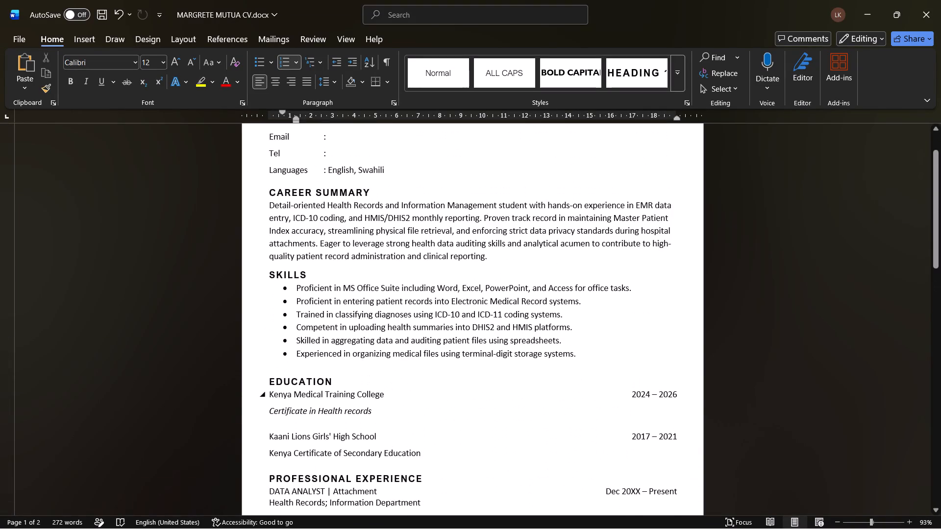
scroll(412, 418, "up", 6)
Add a space after the colons of the Email and Tel labels in the header.
left_click(363, 202)
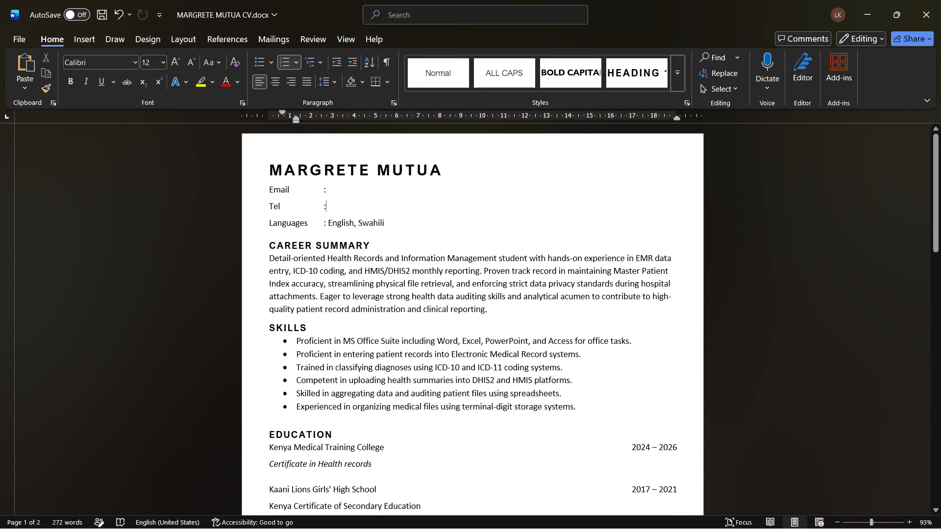
left_click(344, 187)
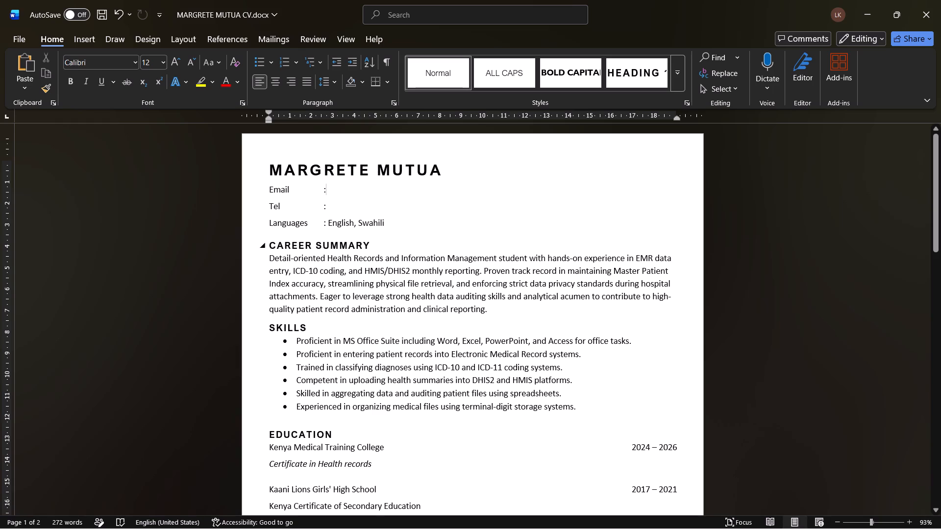
scroll(372, 257, "down", 5)
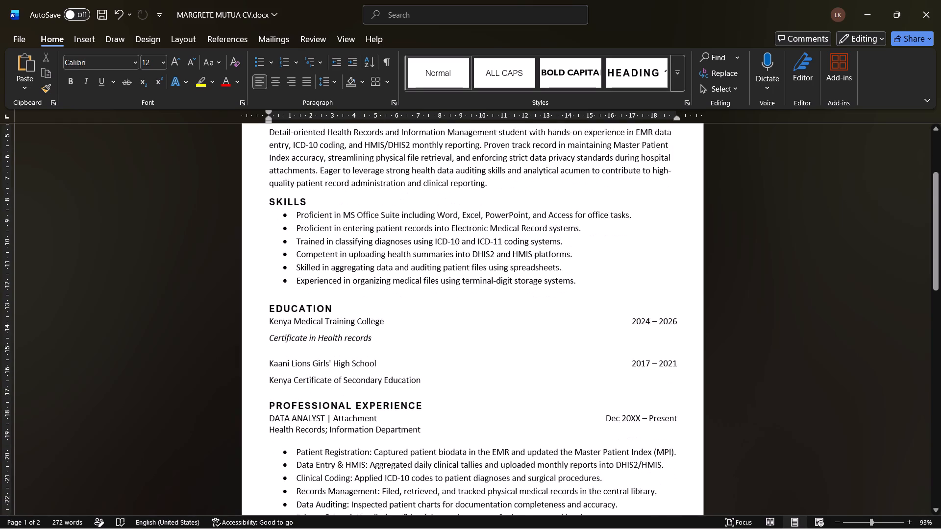
scroll(372, 257, "down", 8)
scroll(372, 257, "up", 7)
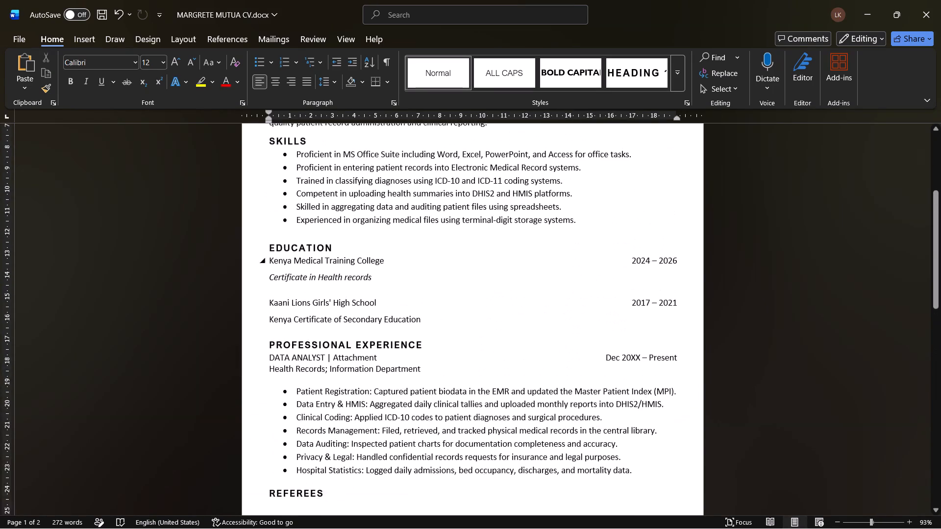
scroll(372, 257, "up", 8)
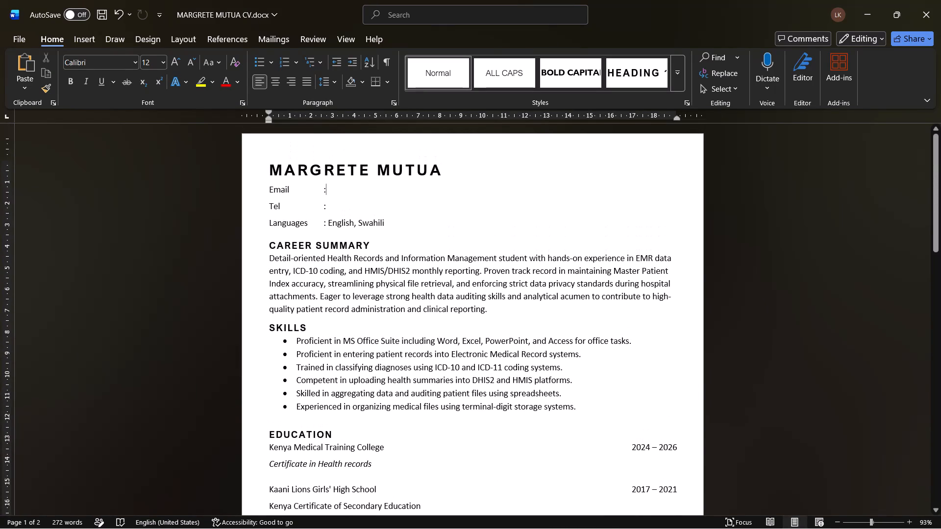
key("space")
left_click(333, 211)
key("space")
Read through the whole CV down to the referee entry on the second page and back to the header.
scroll(372, 228, "down", 9)
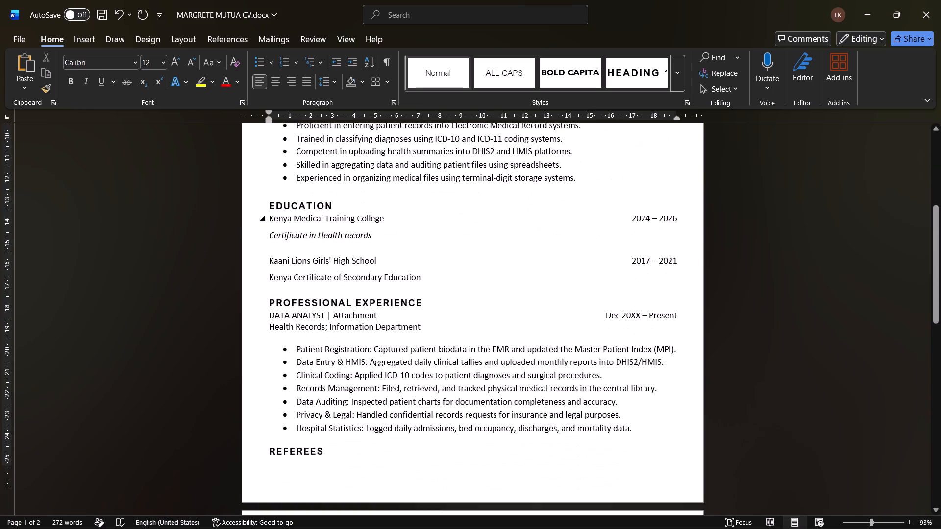
scroll(372, 228, "down", 11)
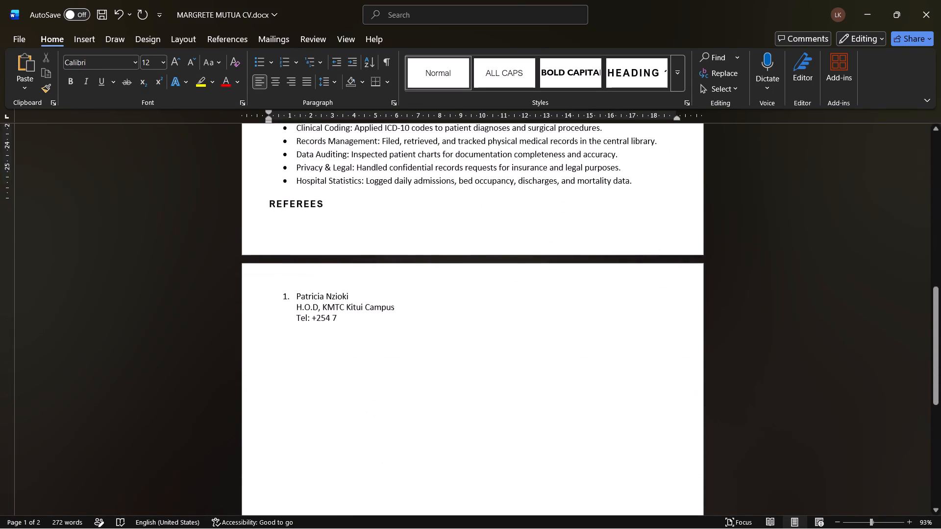
scroll(372, 228, "down", 9)
scroll(372, 228, "down", 12)
scroll(372, 228, "up", 8)
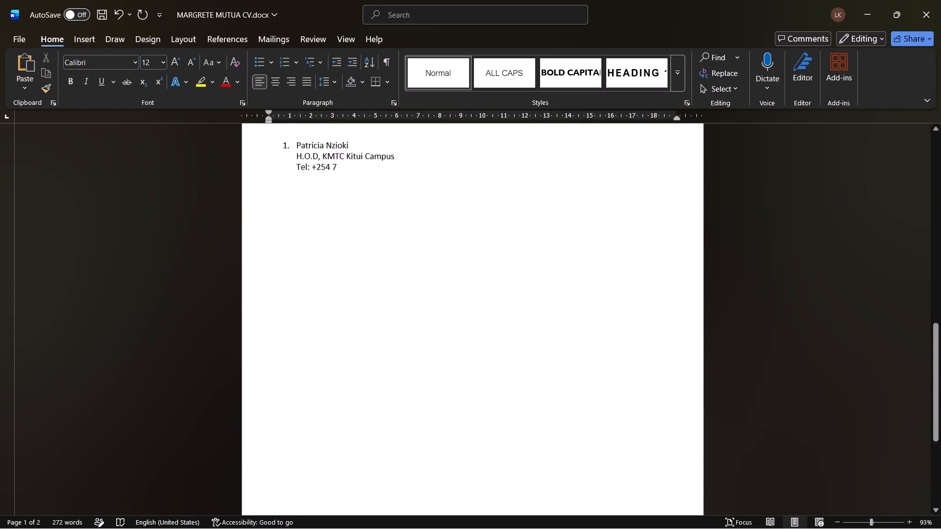
scroll(372, 228, "up", 20)
scroll(372, 228, "up", 15)
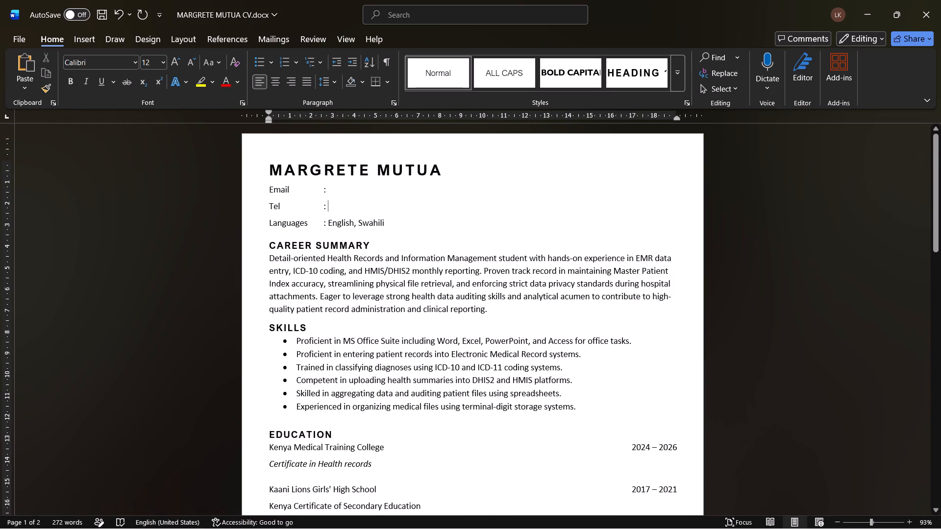
Save the CV document.
left_click(100, 7)
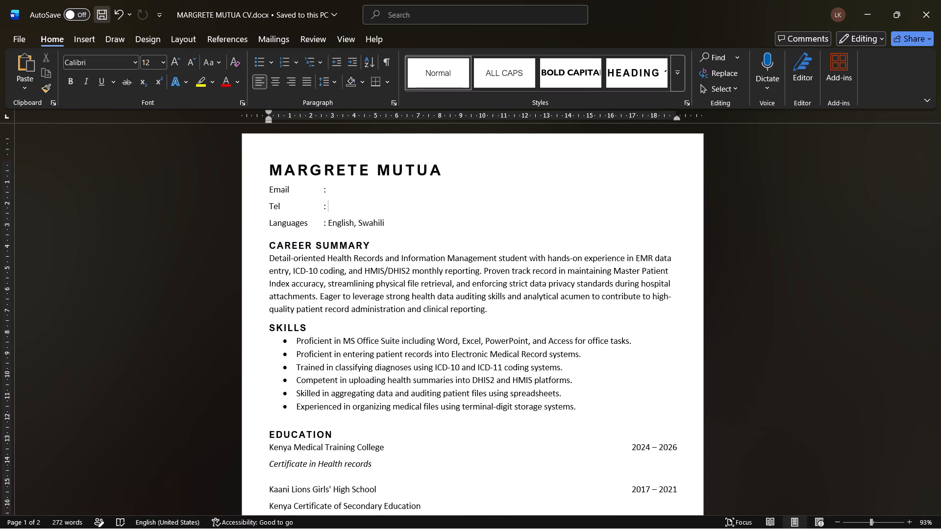